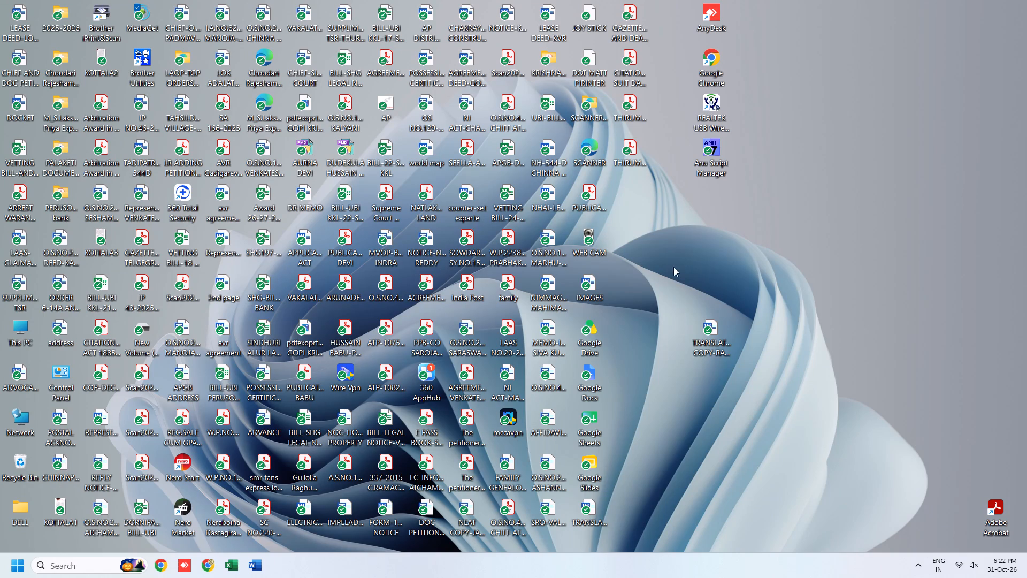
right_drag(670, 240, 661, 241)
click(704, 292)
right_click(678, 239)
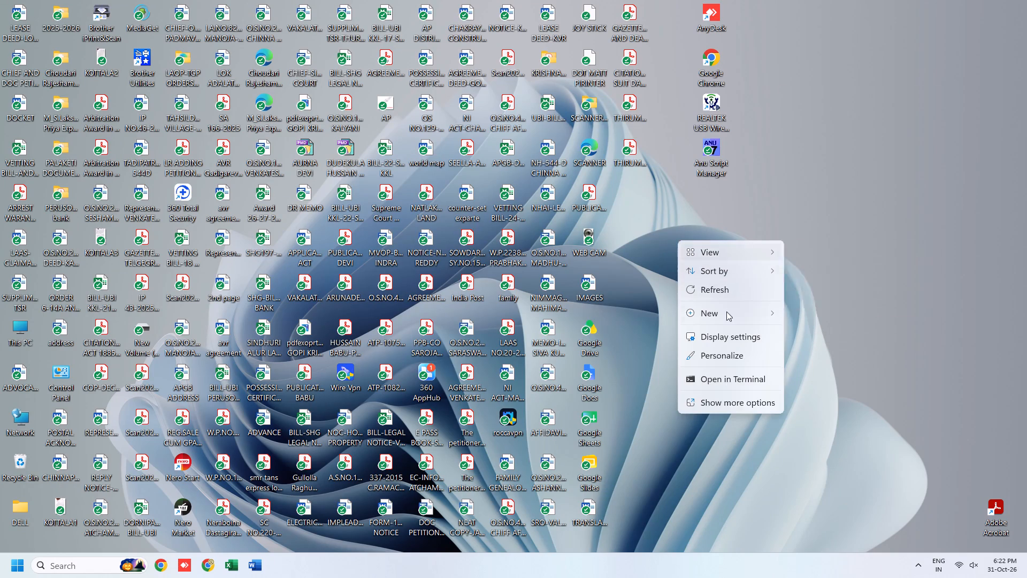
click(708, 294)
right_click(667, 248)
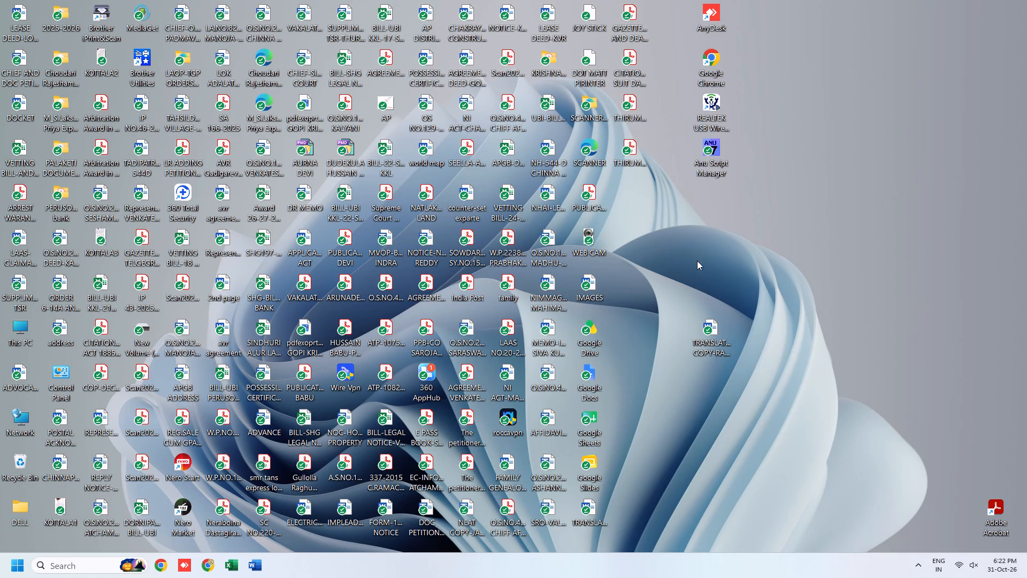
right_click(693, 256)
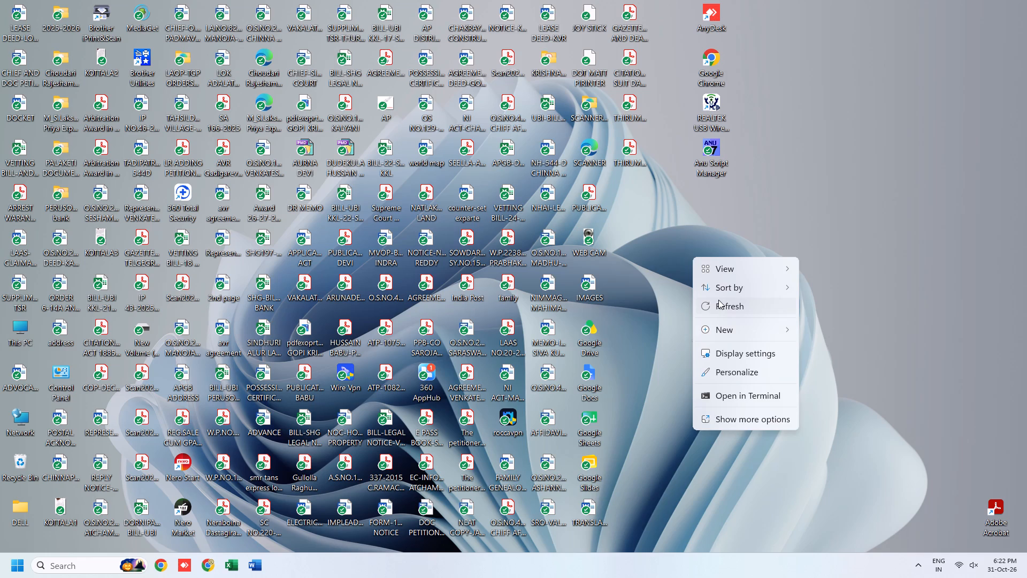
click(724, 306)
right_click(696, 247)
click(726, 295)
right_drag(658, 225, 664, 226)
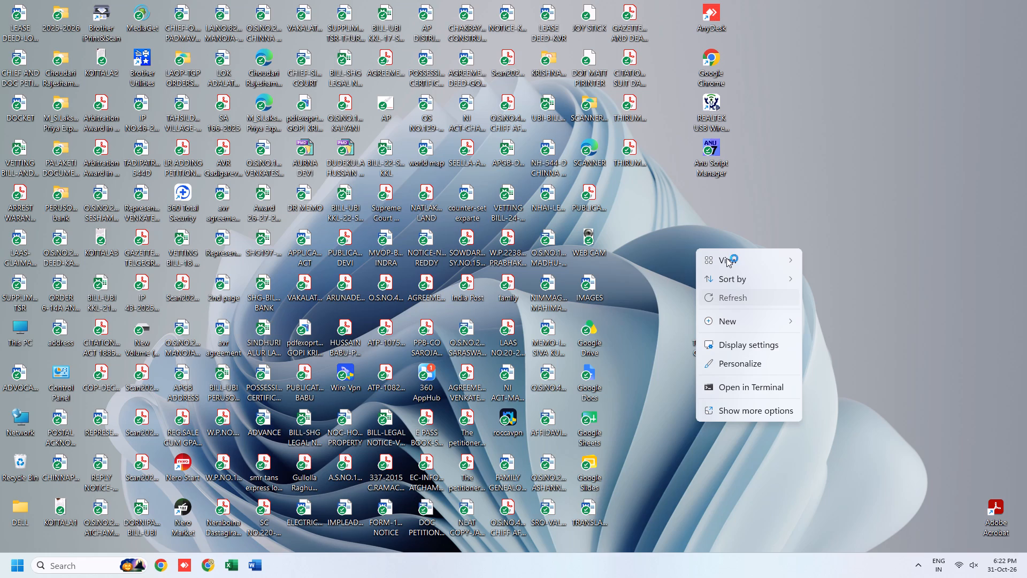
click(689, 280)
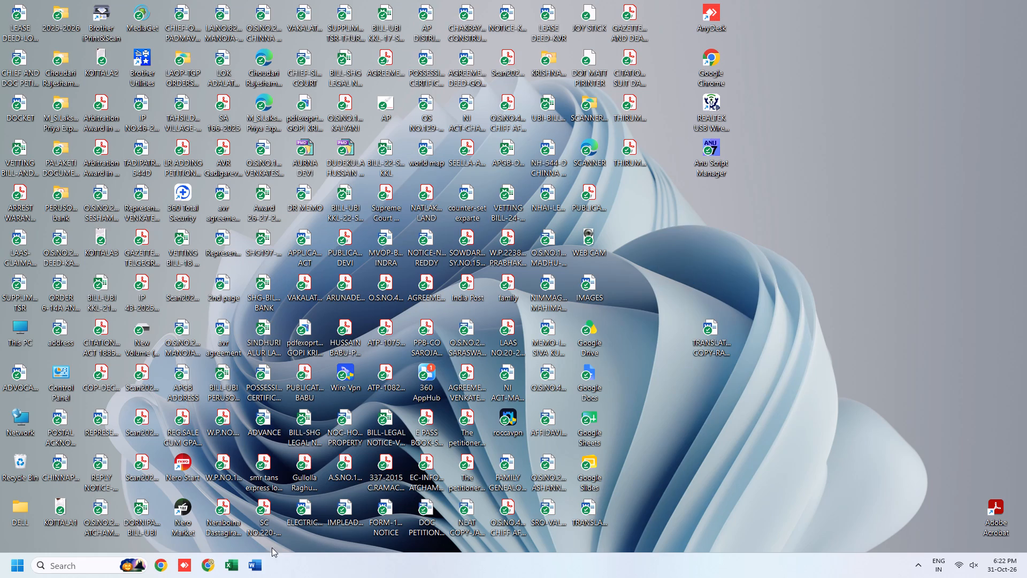
Launch the Google Chrome browser.
click(210, 566)
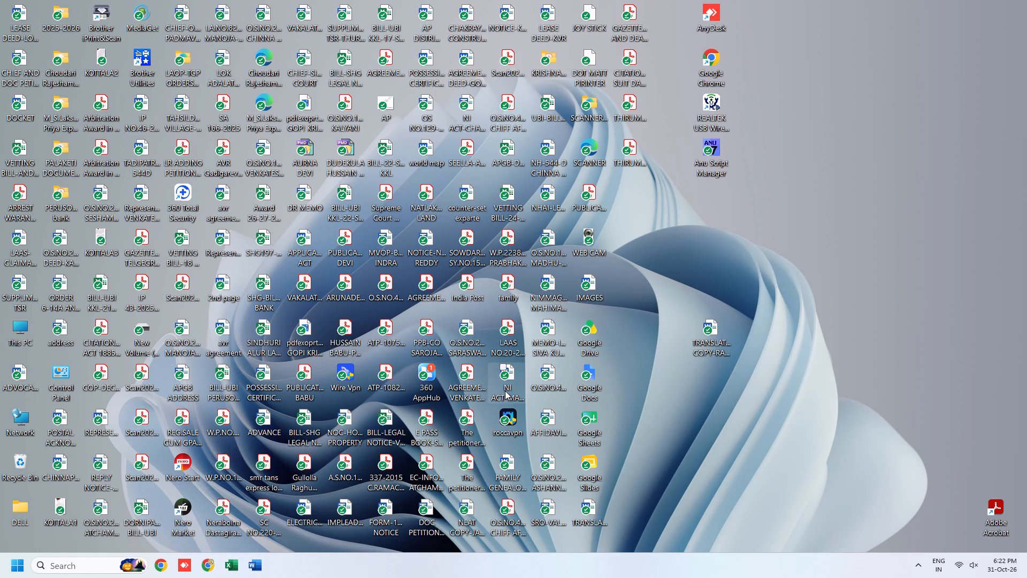
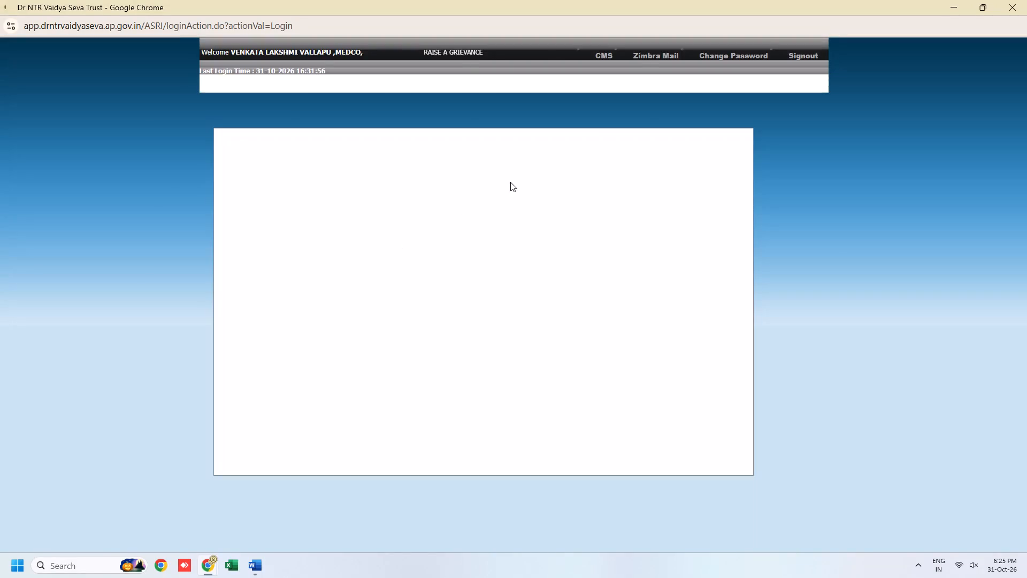
Dismiss the alert messages shown after logging in to the portal.
click(621, 105)
click(645, 129)
click(630, 140)
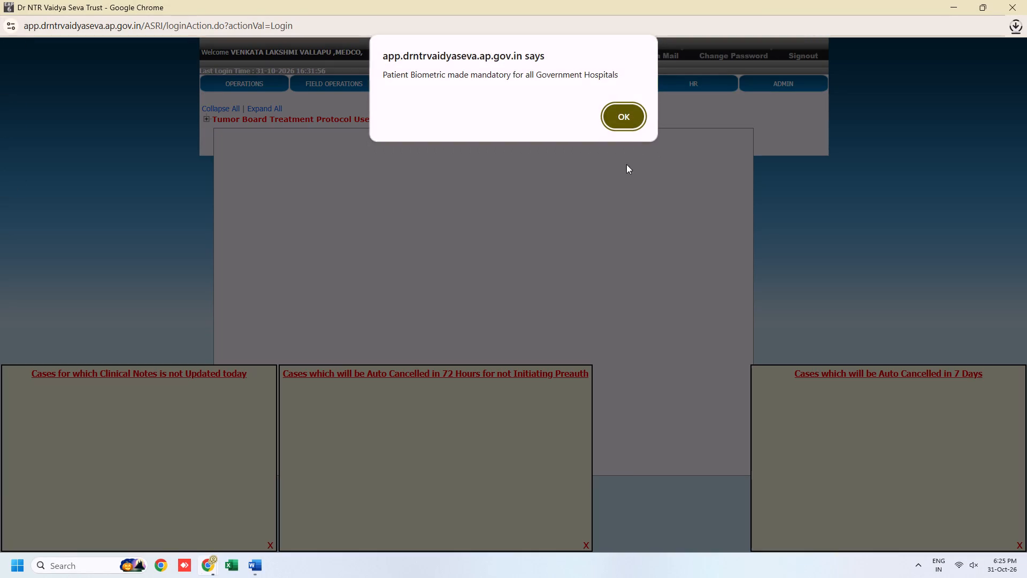
click(630, 109)
click(614, 164)
click(609, 166)
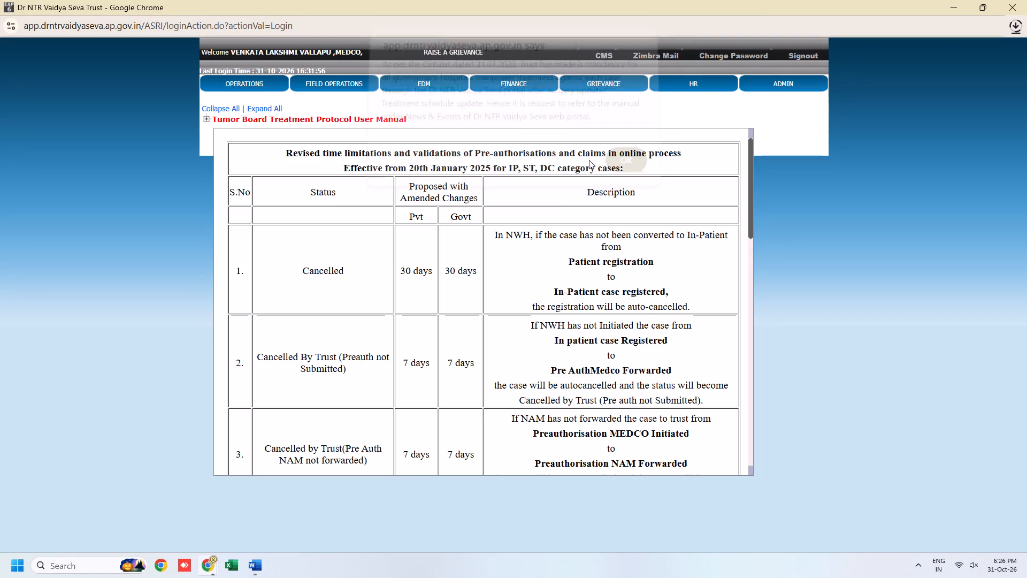
Go to the end of the revised time limitations notice and dismiss it.
drag(749, 210, 753, 234)
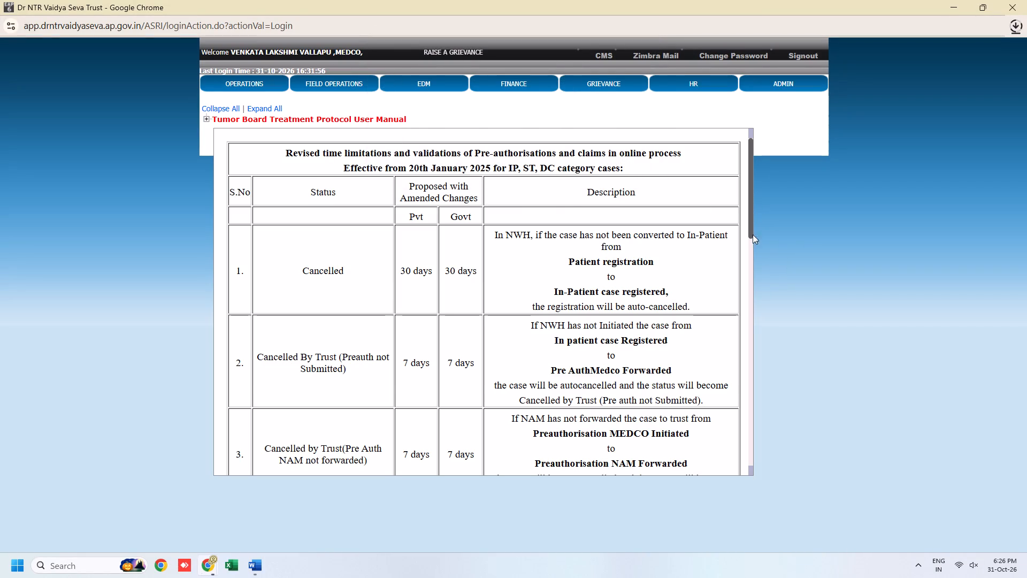
drag(753, 234, 760, 492)
click(490, 446)
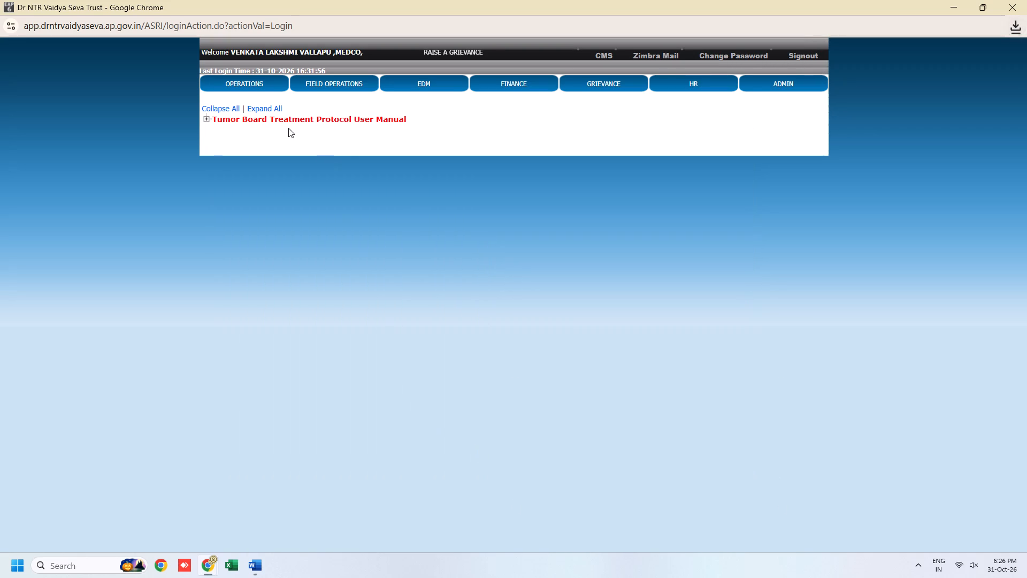
Close the National Healthcare Provider Registry user manual PDF and return to the portal.
click(236, 81)
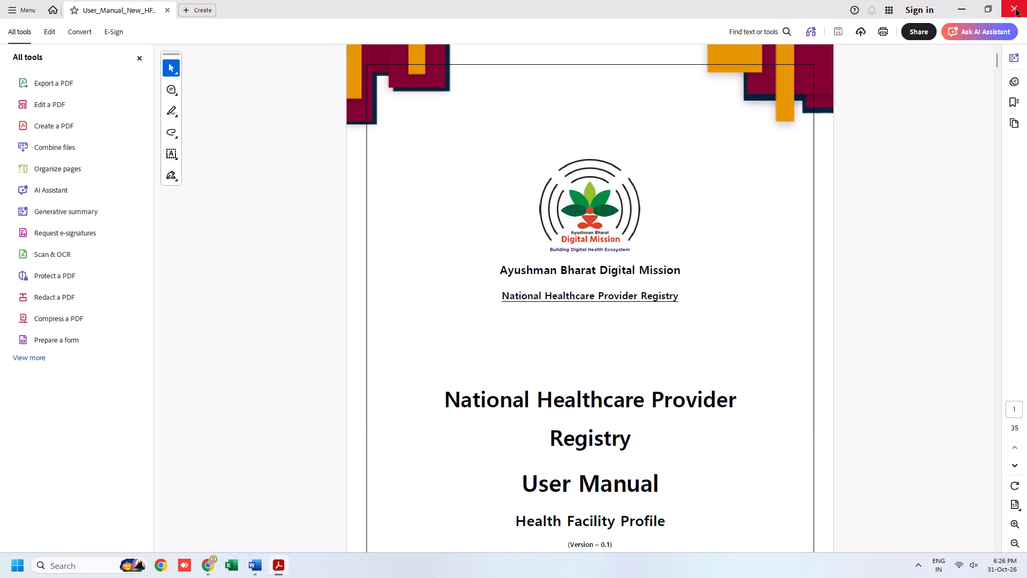
click(1016, 9)
Open the Cases search page from the Operations views.
click(257, 78)
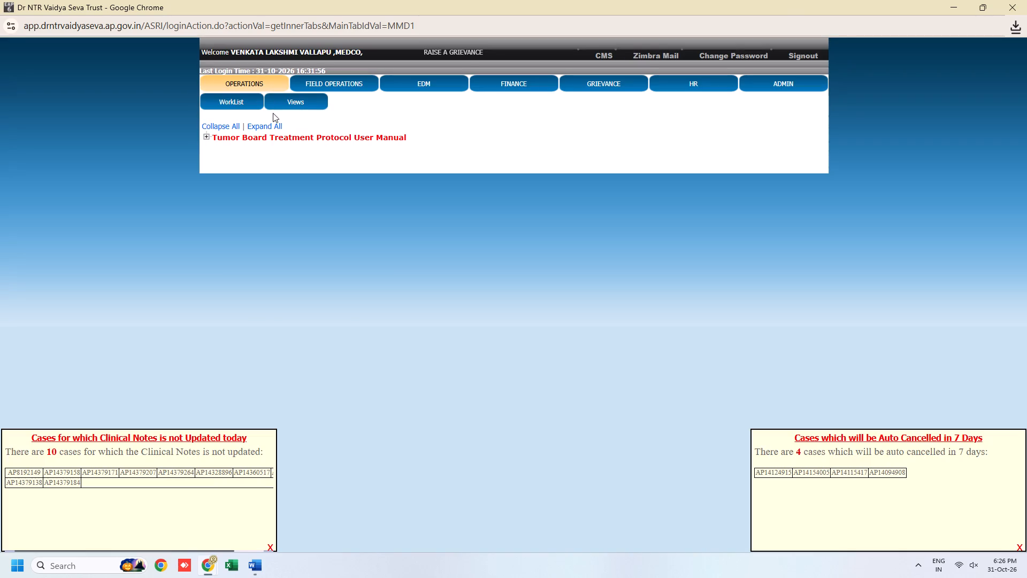
click(274, 113)
click(277, 107)
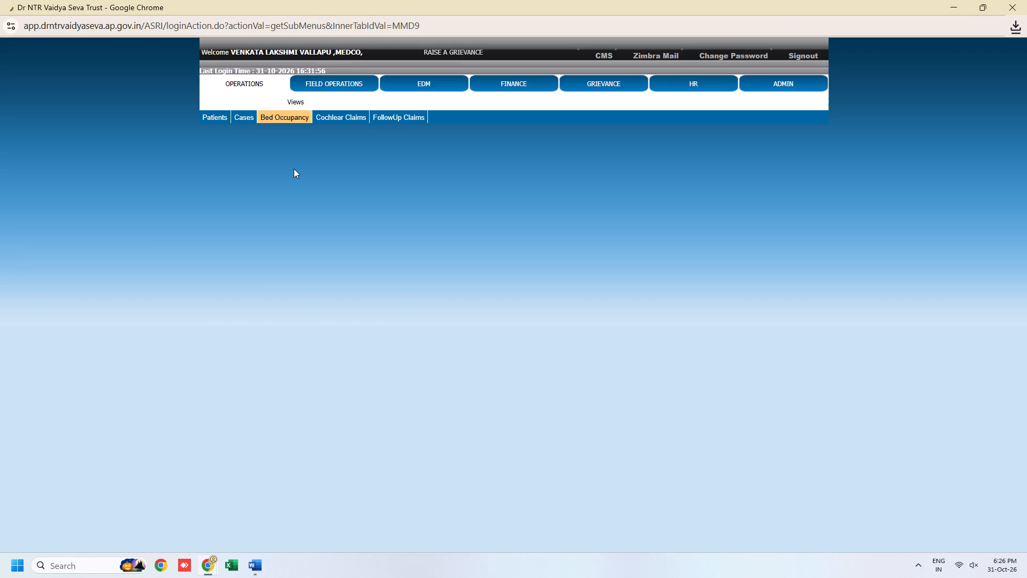
click(253, 131)
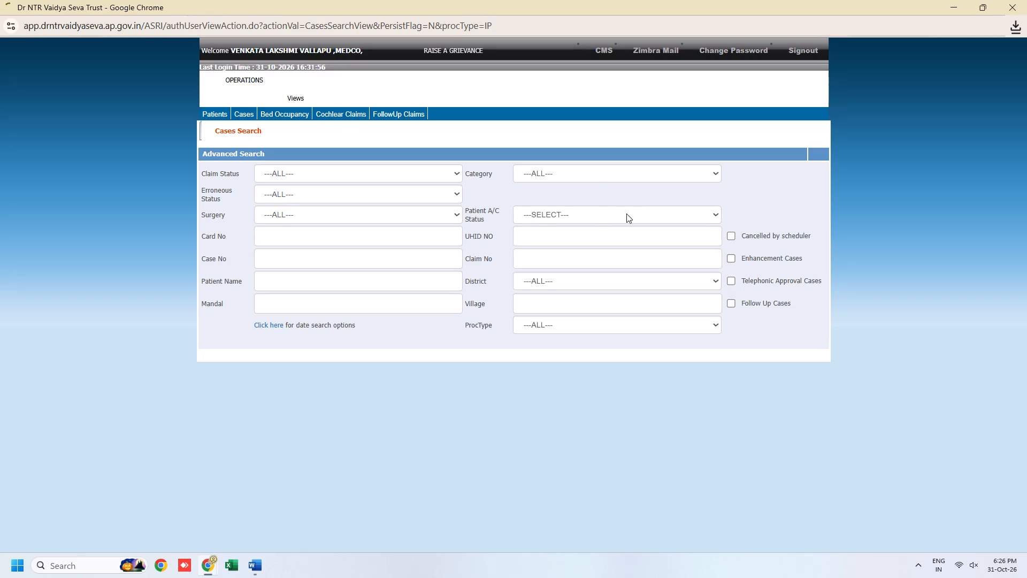
Search the cases with the category set to PEDIATRICS (M4).
click(568, 173)
text(ped)
click(562, 246)
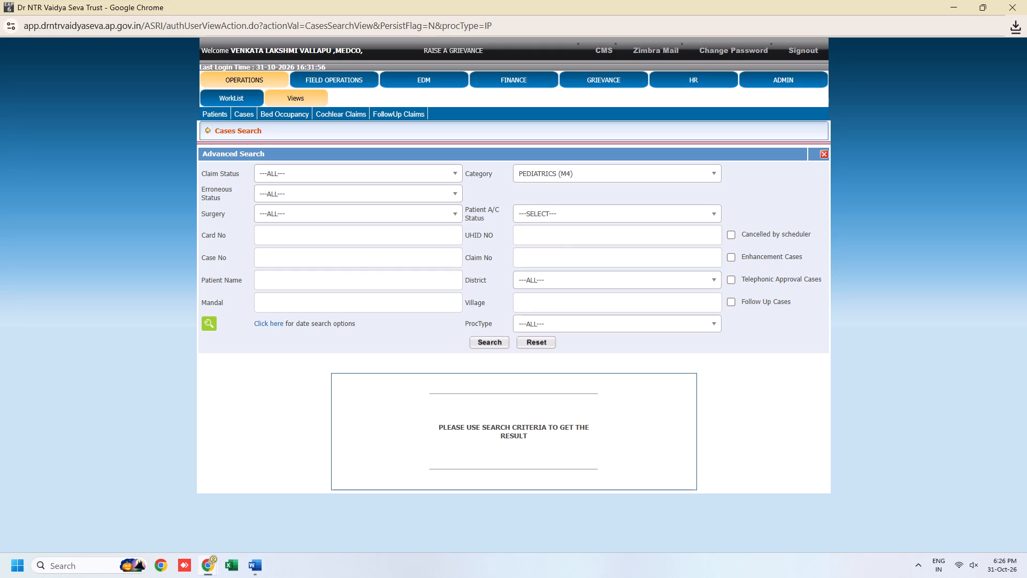
click(484, 341)
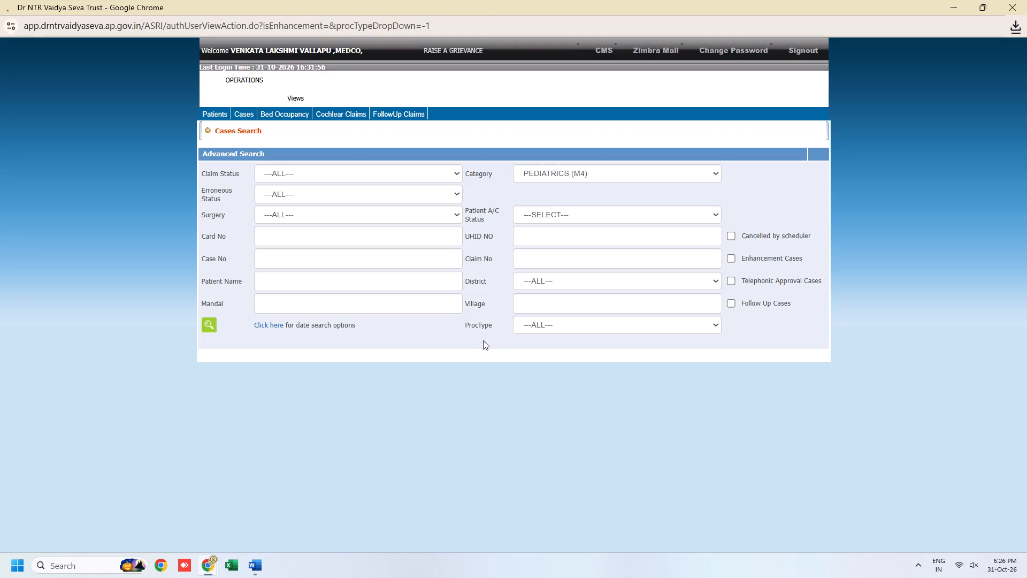
Open the first case in the results and show its Clinical Notes.
scroll(425, 333, down, 4)
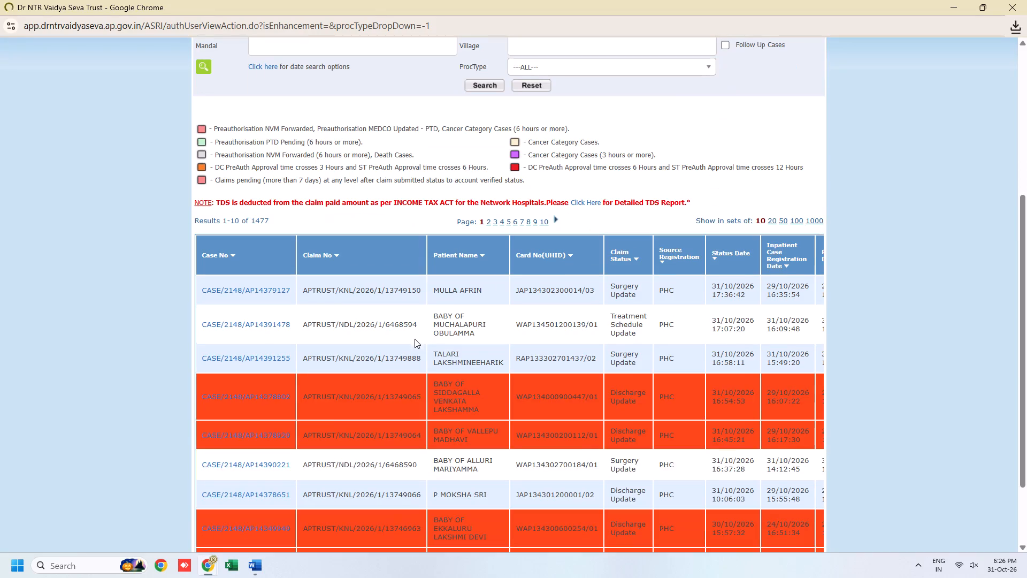
click(235, 292)
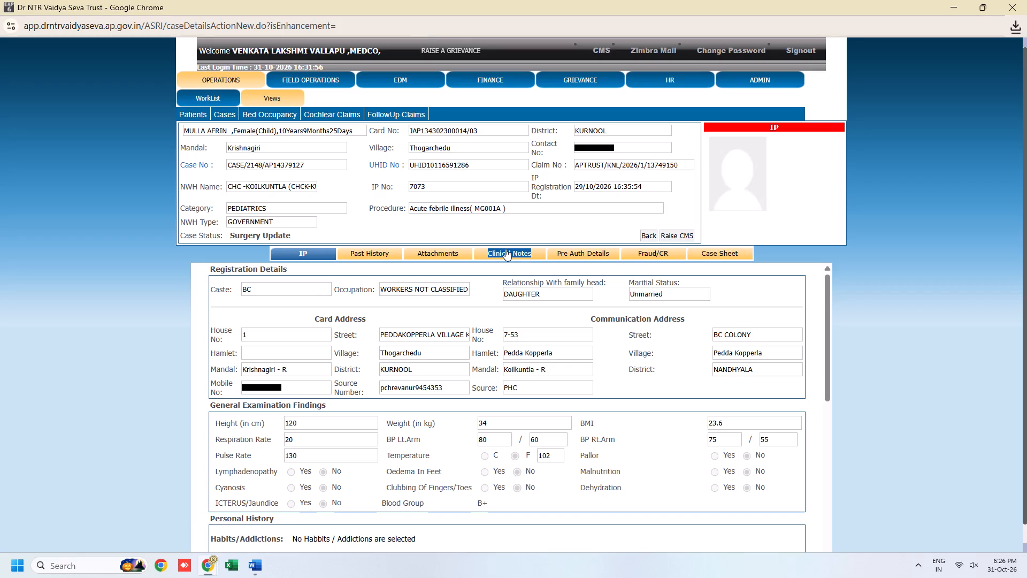
click(505, 249)
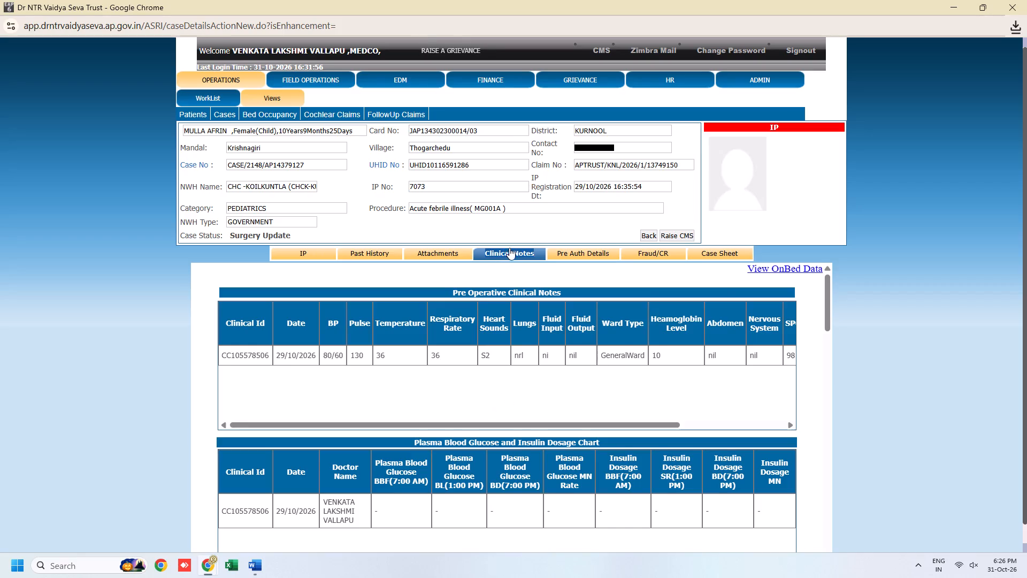
Open the printable Discharge Summary from the discharge section of the clinical notes and bring up its print settings.
scroll(782, 337, down, 2)
drag(829, 315, 886, 536)
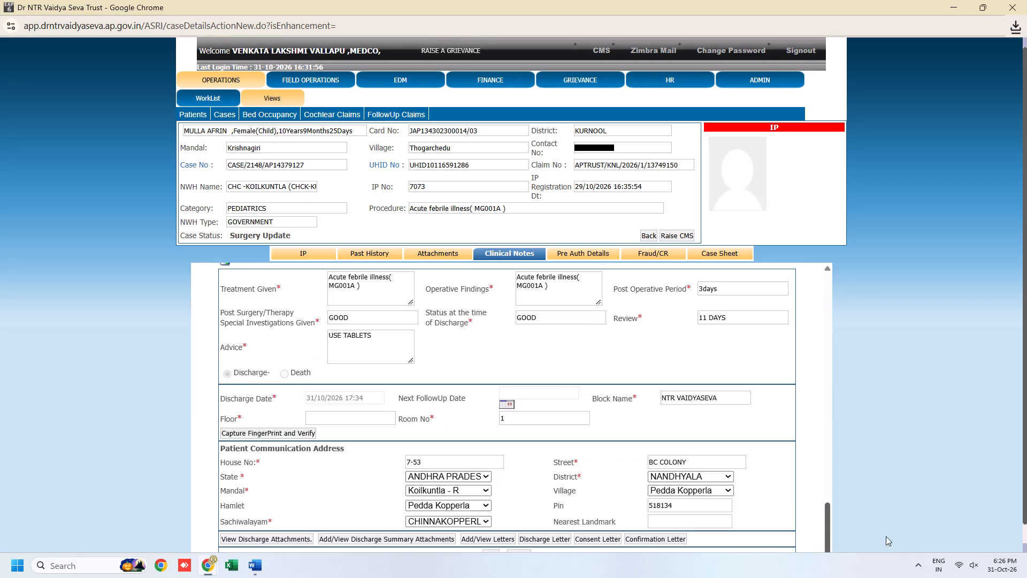
drag(886, 536, 876, 559)
drag(1024, 388, 1026, 577)
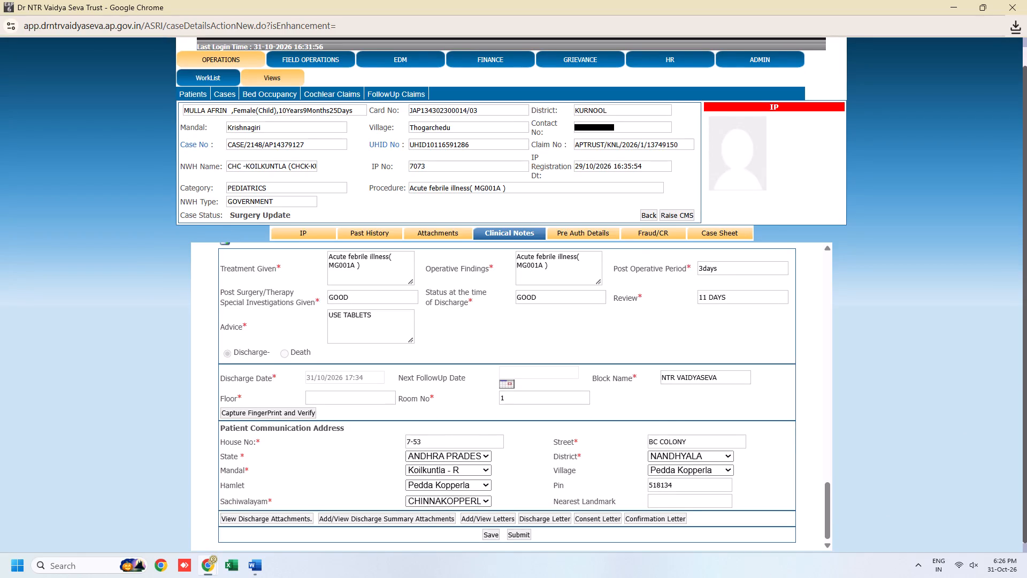
click(226, 242)
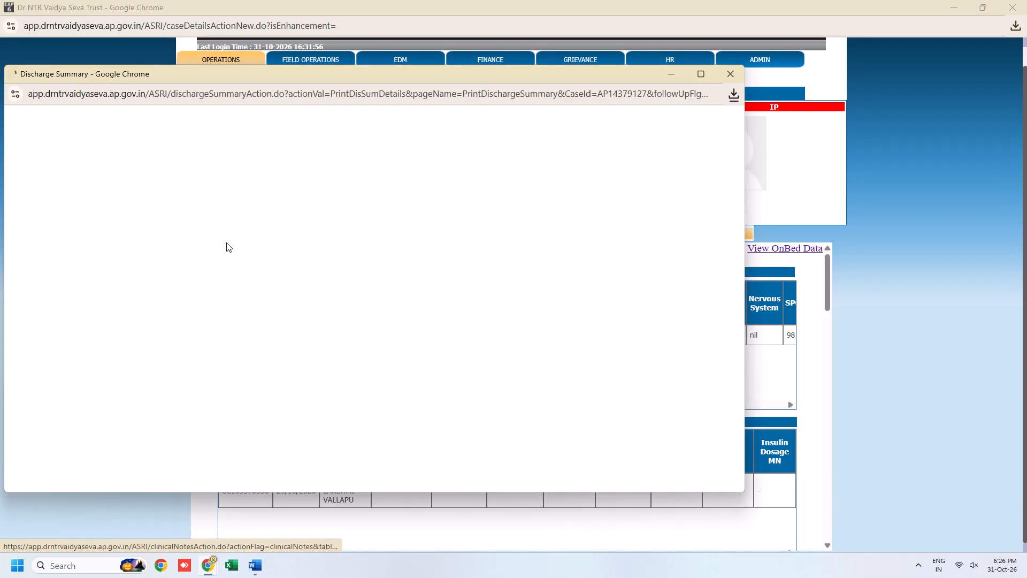
click(557, 118)
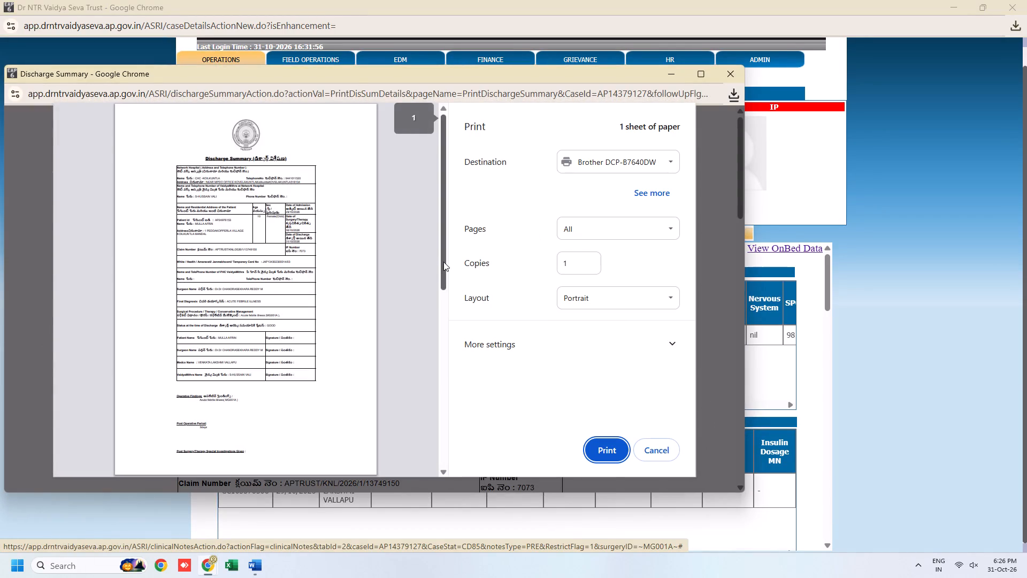
Adjust the discharge summary's custom print scale, trying 50 and settling on 48.
click(664, 342)
scroll(650, 337, down, 3)
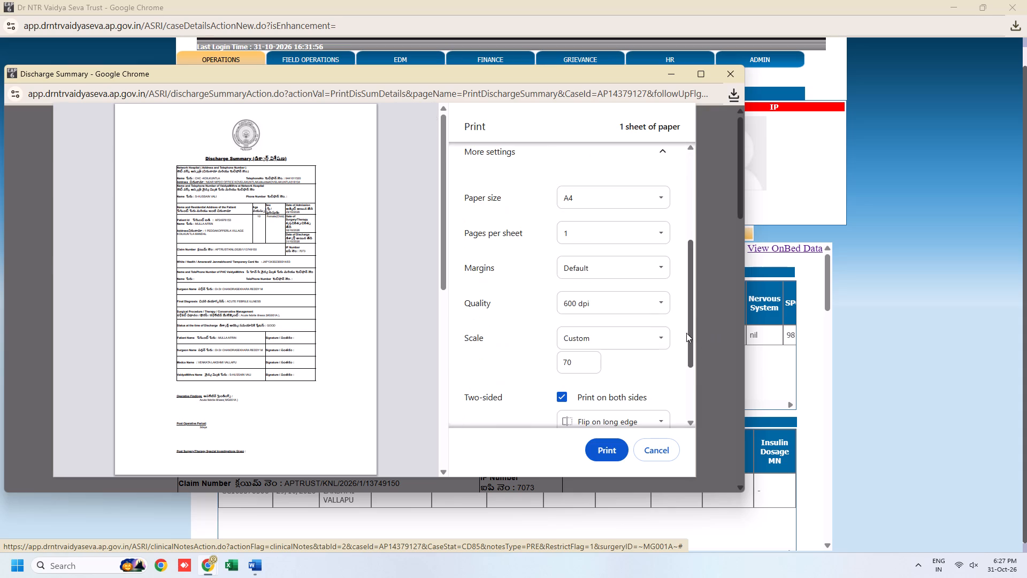
scroll(616, 359, down, 2)
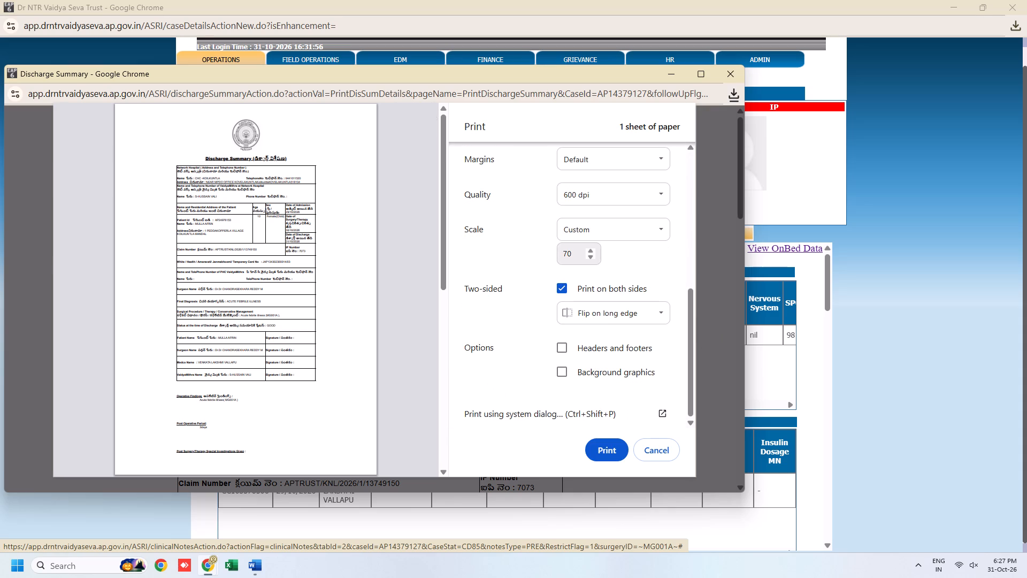
drag(576, 254, 540, 259)
text(50)
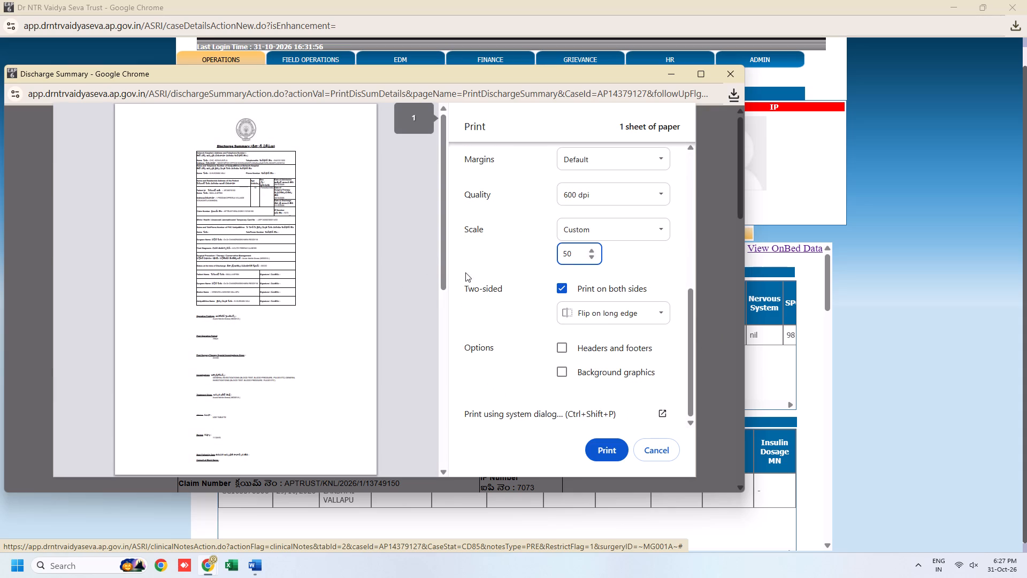
drag(441, 262, 425, 219)
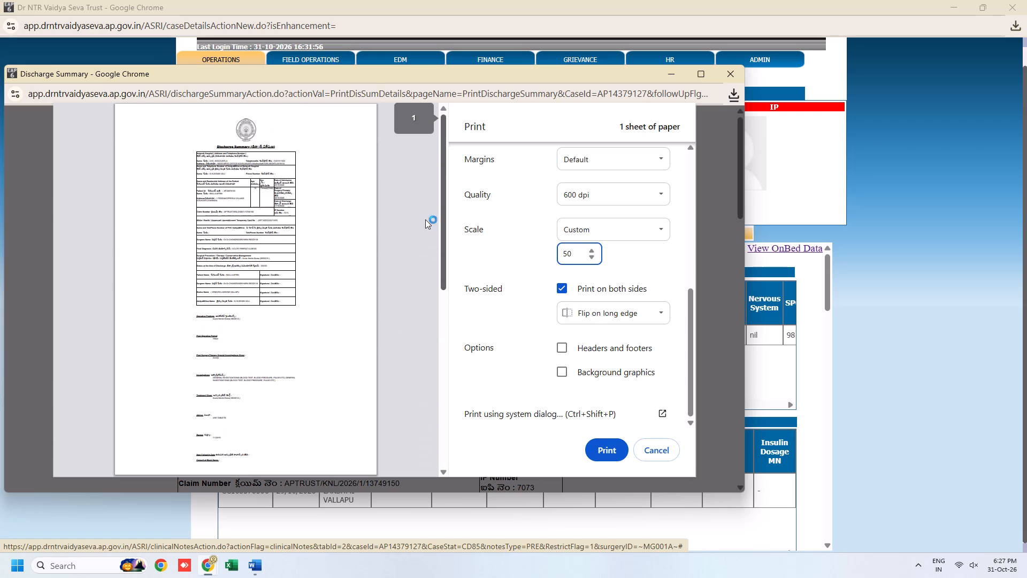
drag(425, 219, 425, 216)
drag(576, 252, 547, 256)
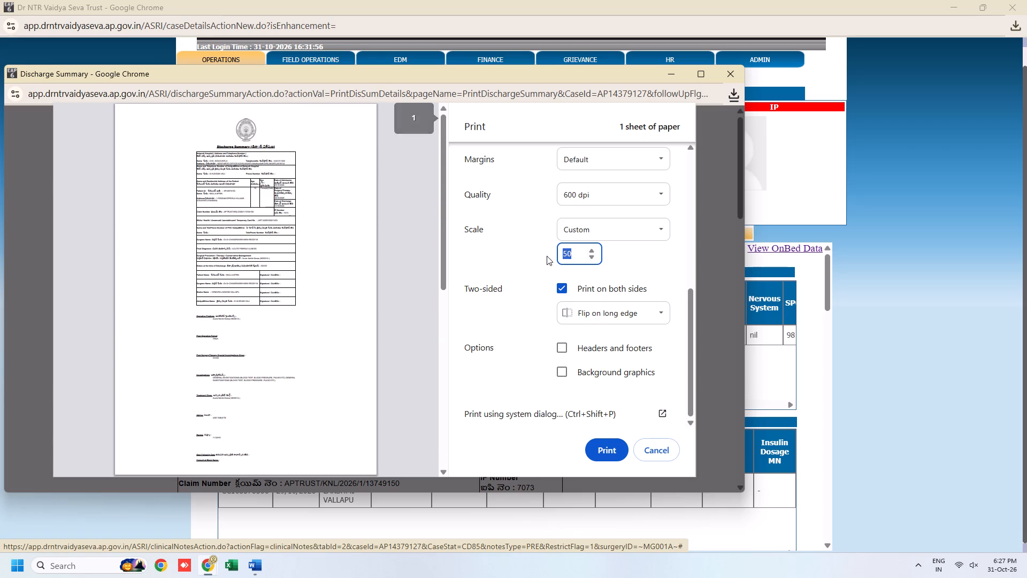
drag(547, 256, 546, 255)
key(4)
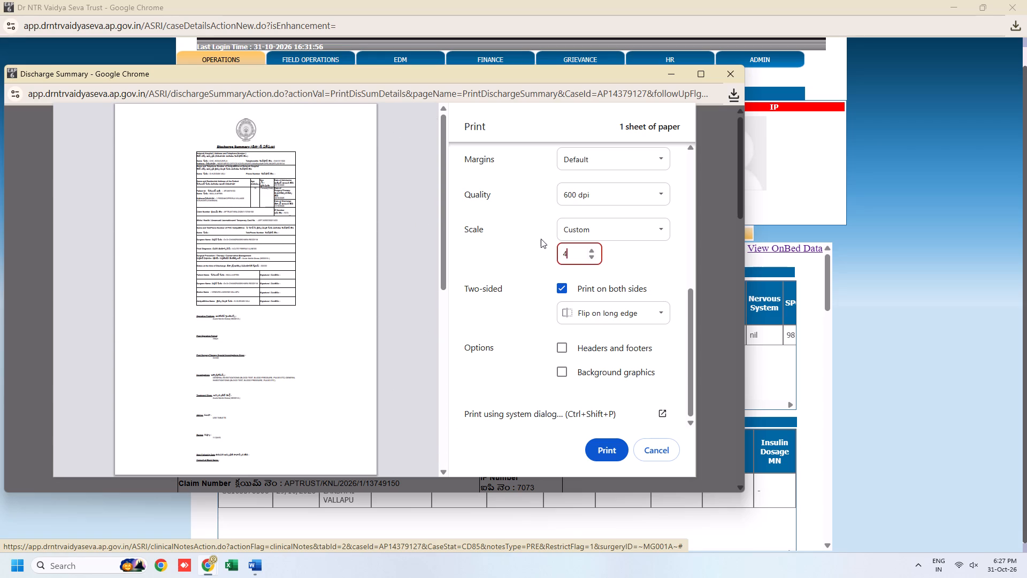
key(8)
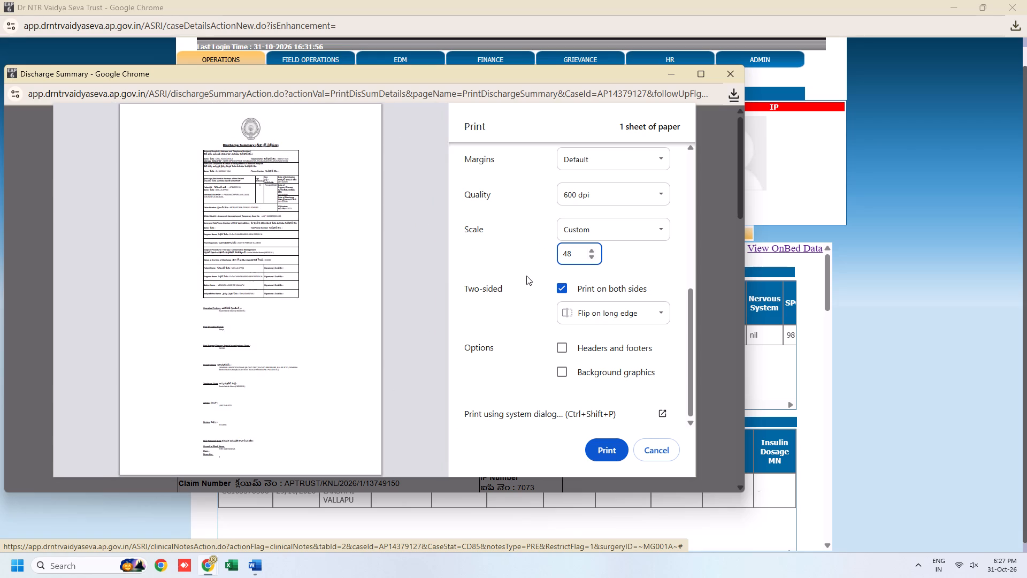
Turn off printing on both sides, print the discharge summary on the Brother DCP-B7640DW, and close its window.
click(562, 290)
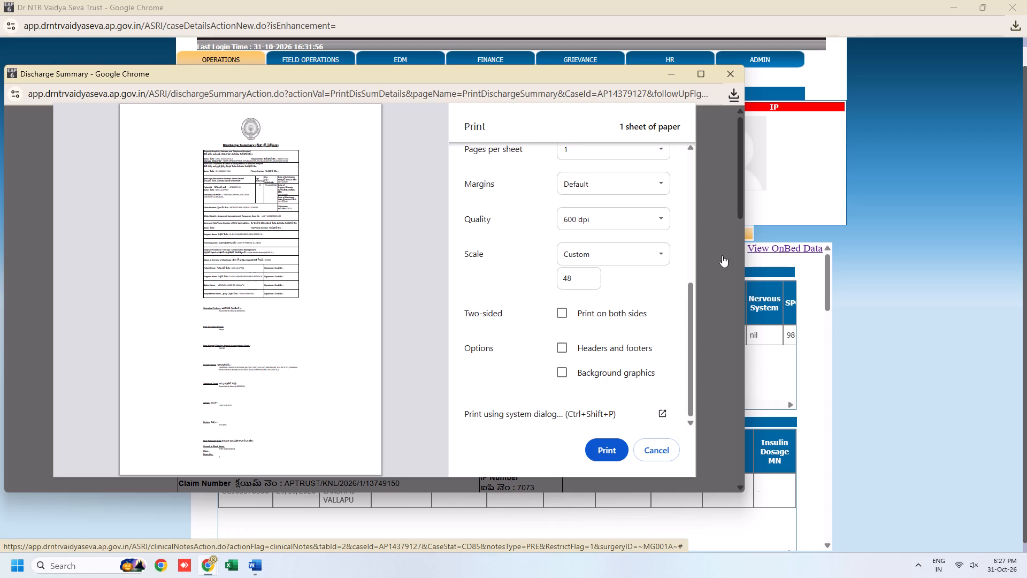
drag(690, 313, 691, 142)
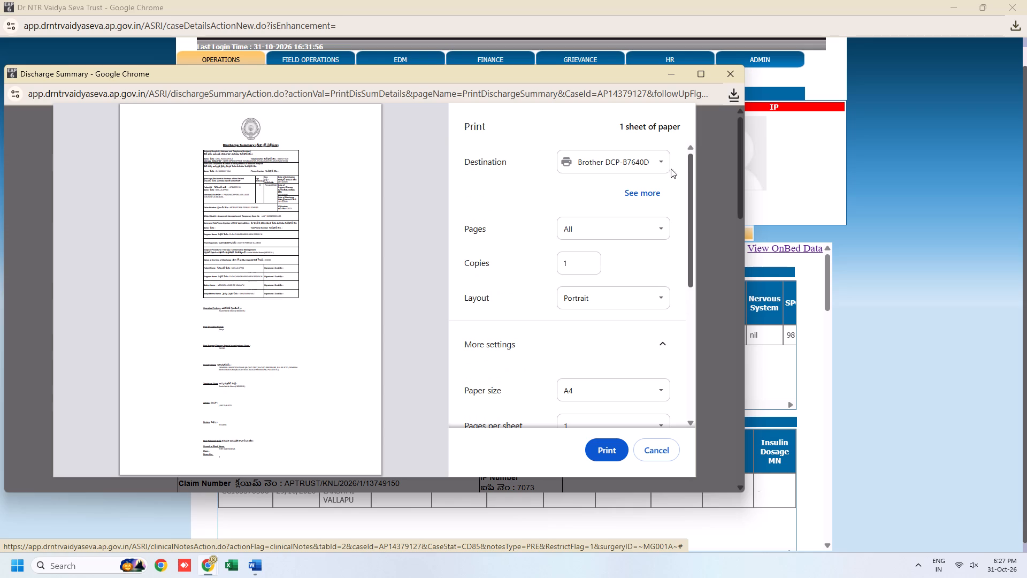
click(656, 164)
click(647, 179)
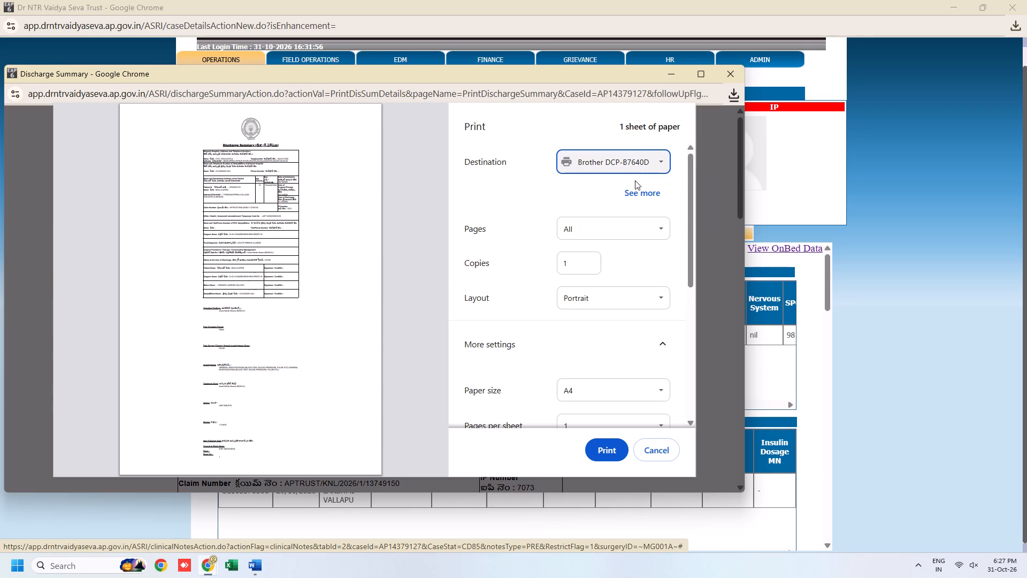
drag(691, 228, 717, 382)
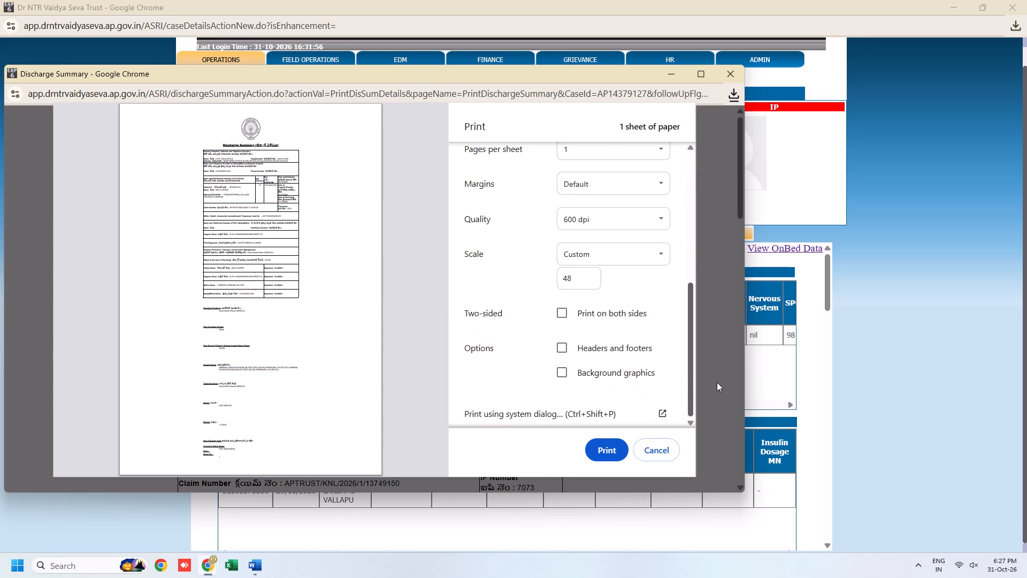
drag(717, 382, 703, 179)
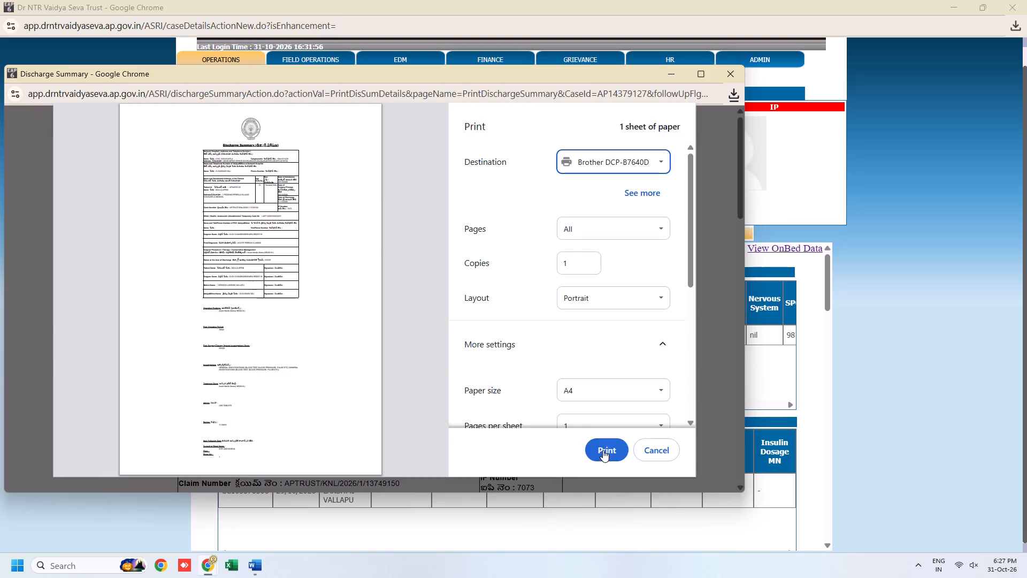
click(602, 450)
click(731, 74)
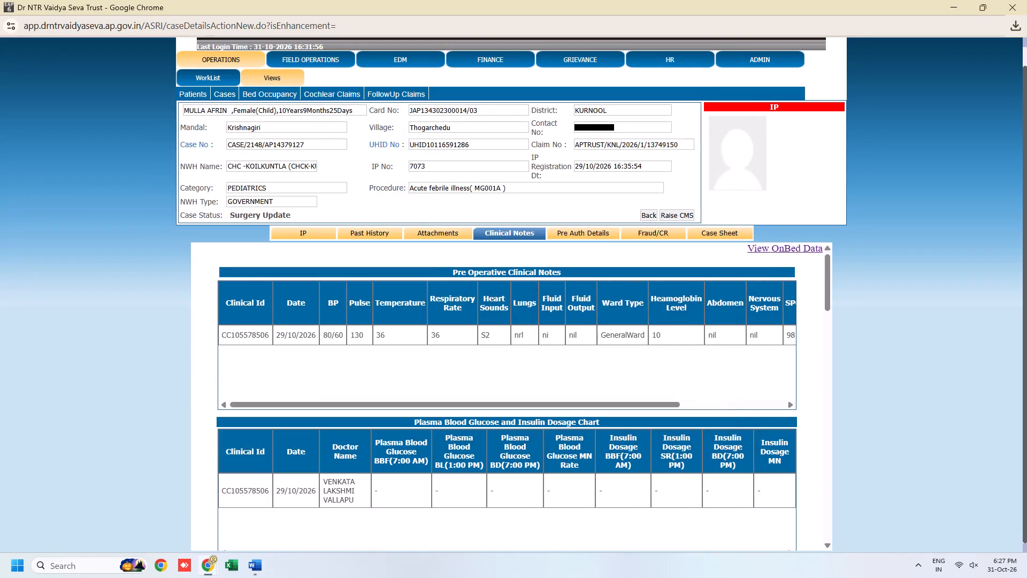
Generate the Transport Cost Acknowledgement from the case's discharge letters, print it on the Brother DCP-B7640DW, and close its window.
drag(828, 282, 829, 562)
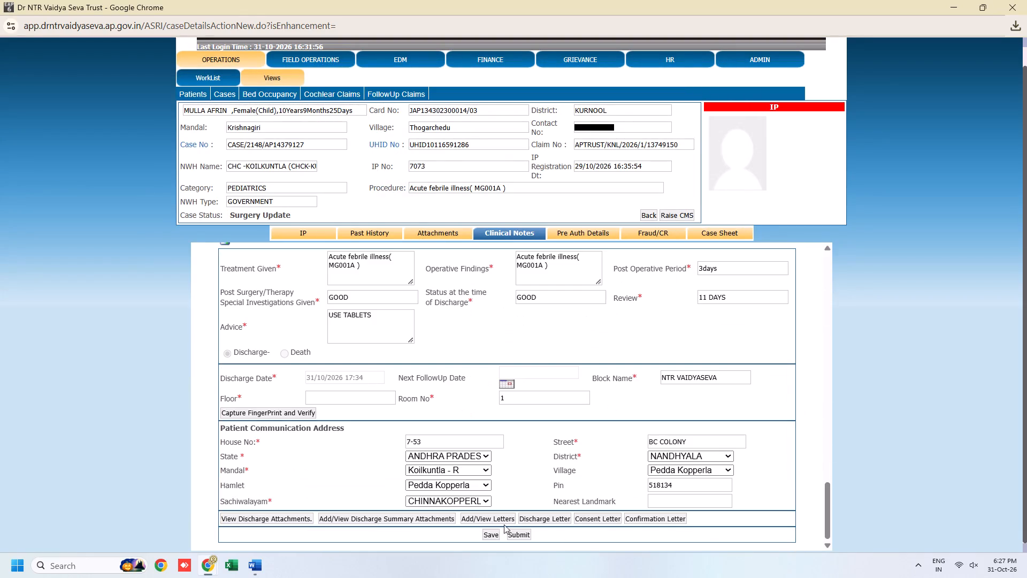
click(488, 522)
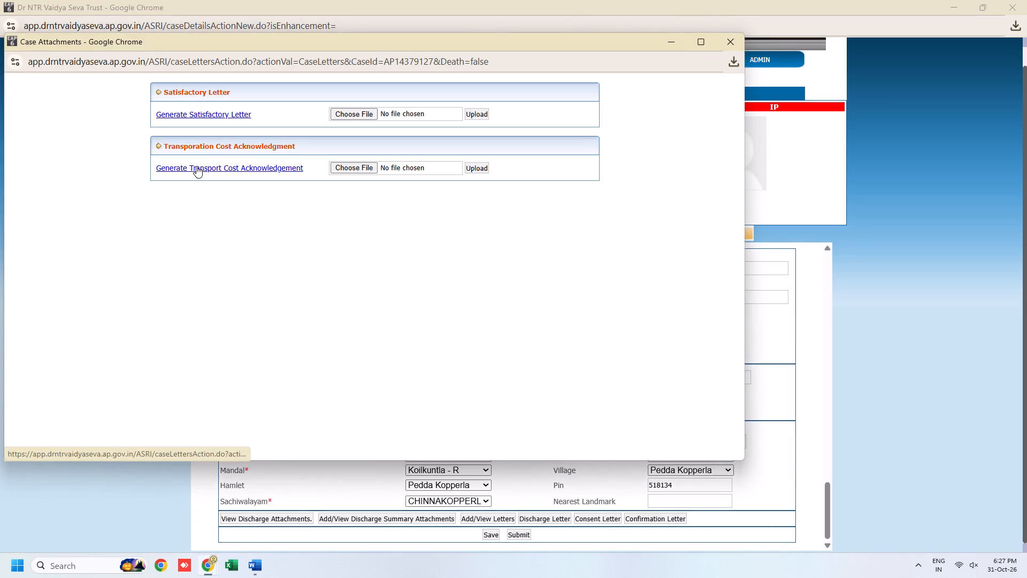
click(196, 166)
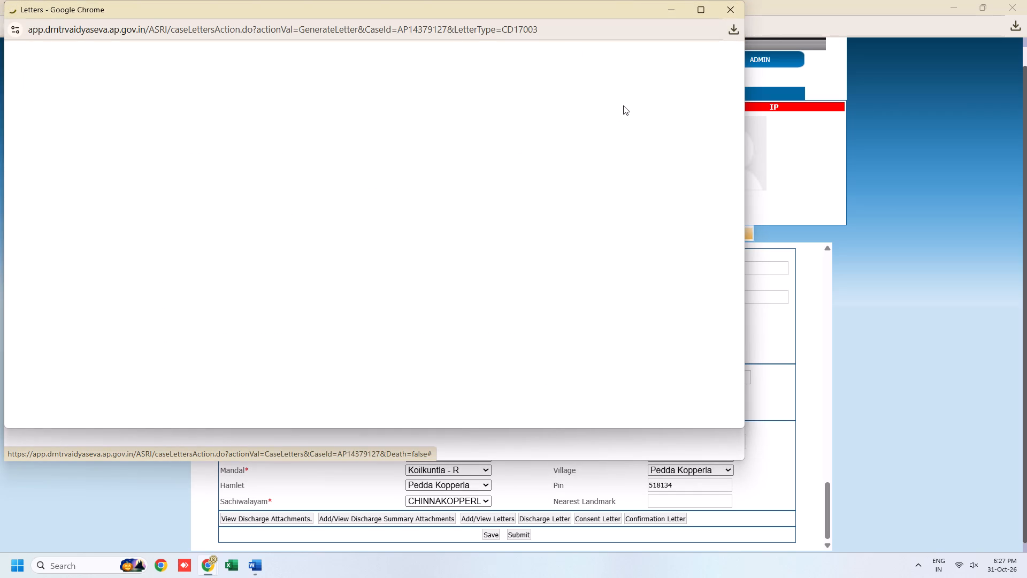
click(565, 49)
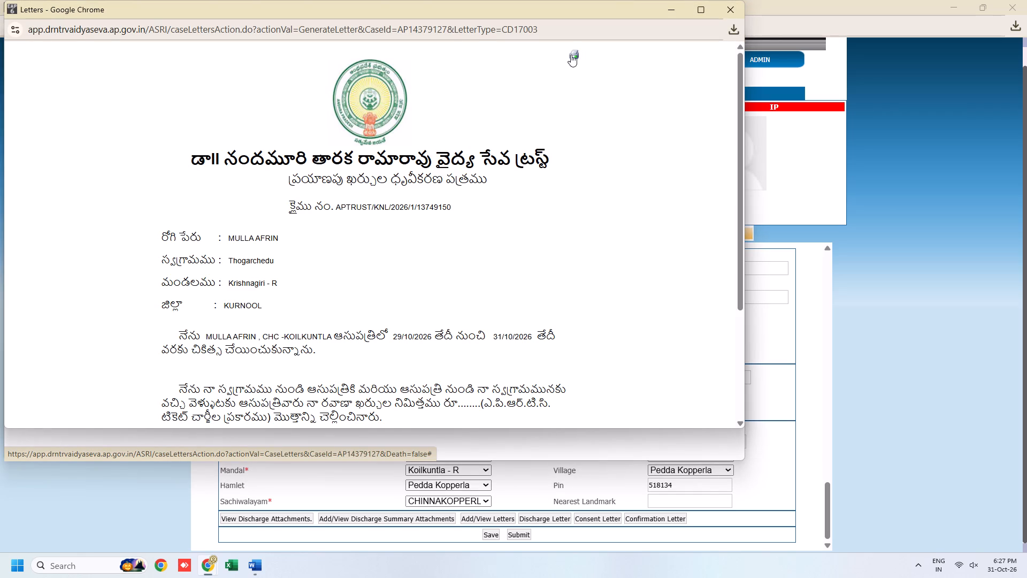
click(571, 55)
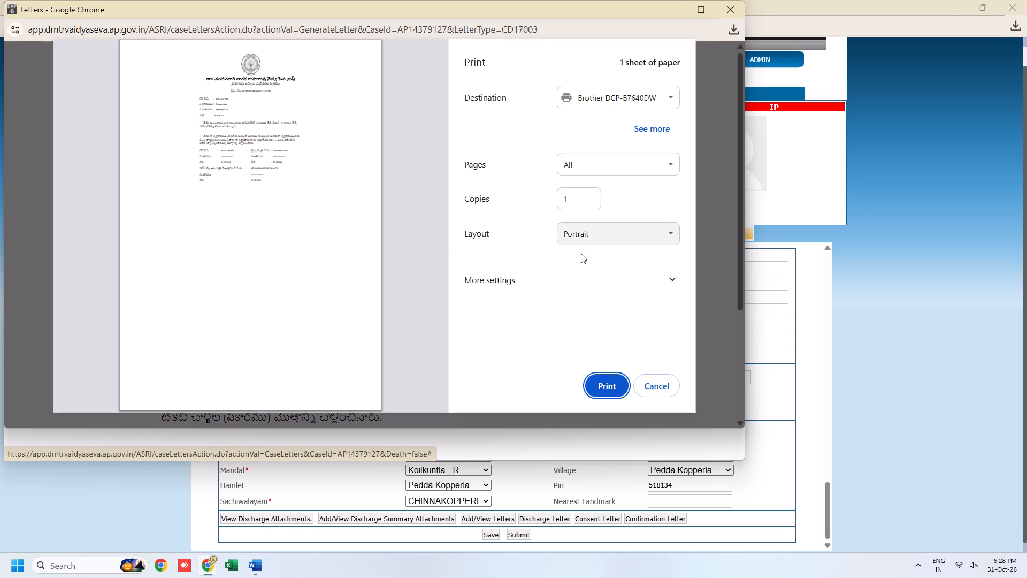
click(648, 283)
scroll(648, 282, down, 6)
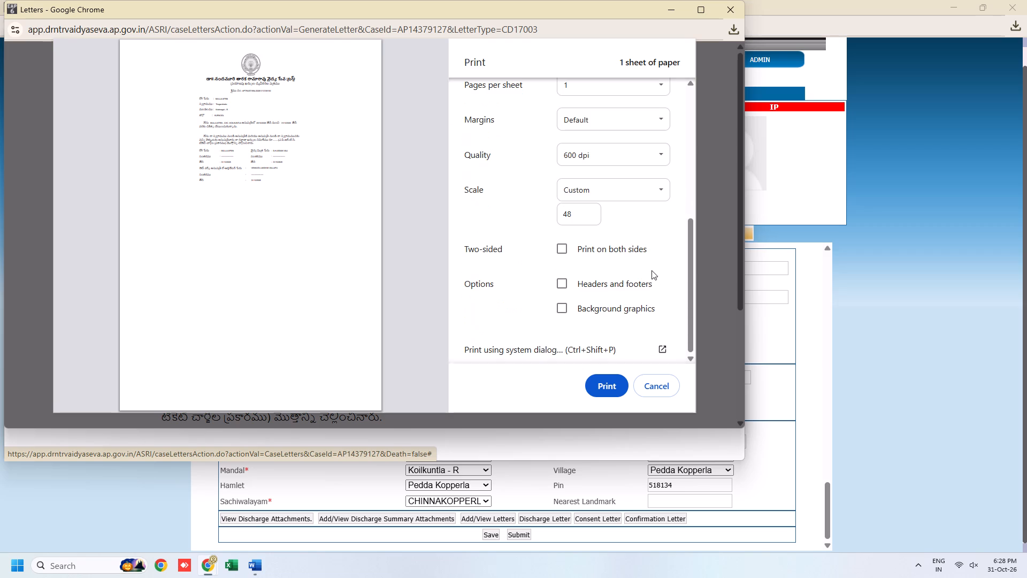
click(602, 387)
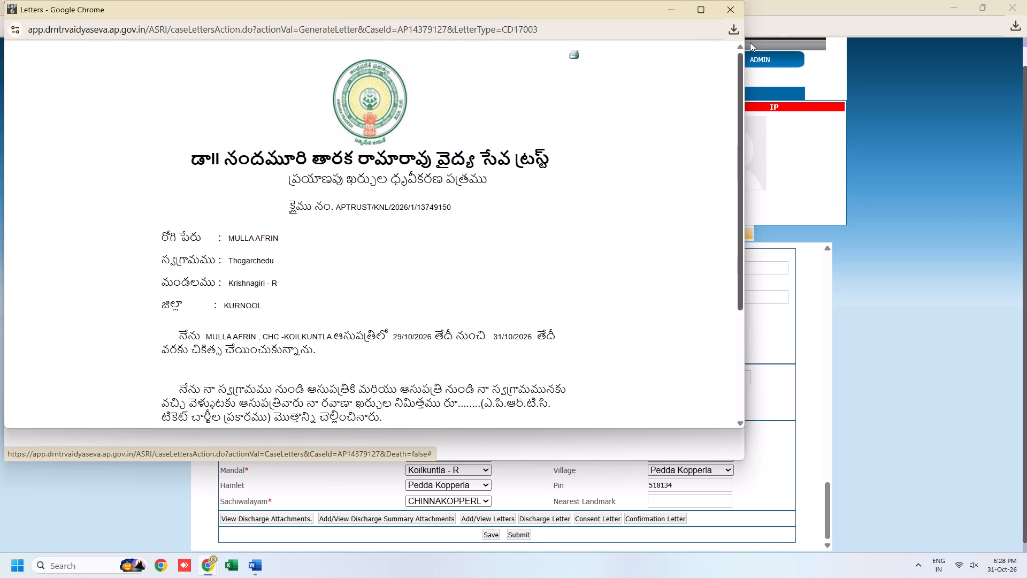
click(728, 12)
Generate the Satisfactory Letter, print it on the Brother DCP-B7640DW, and close the letter and case attachments windows.
click(210, 108)
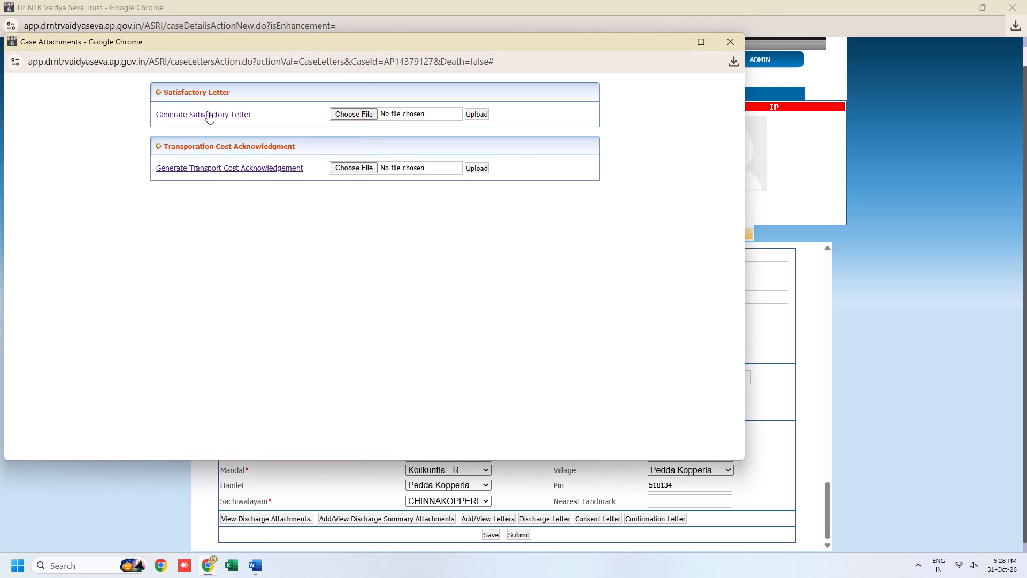
click(202, 115)
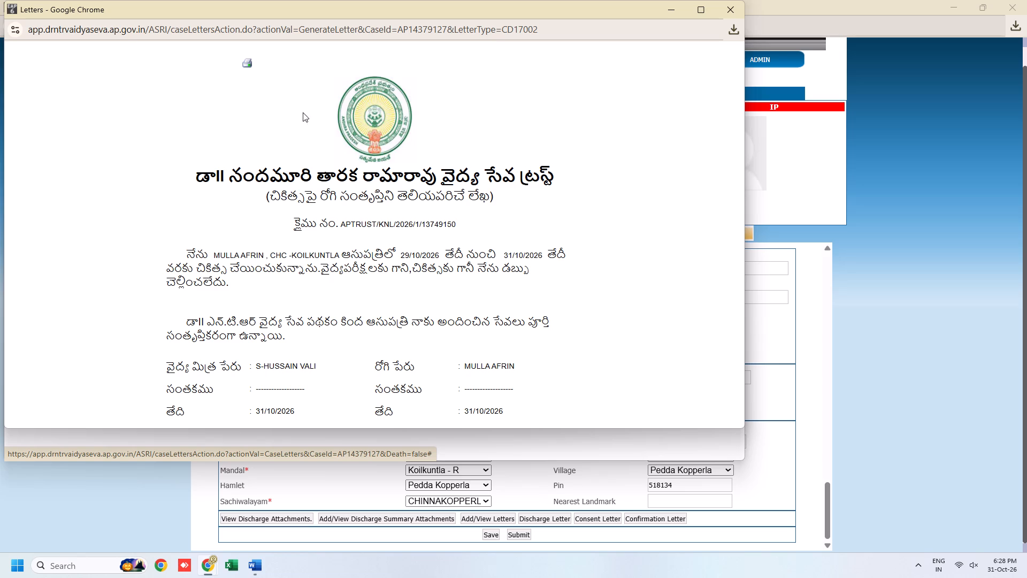
click(246, 67)
click(246, 64)
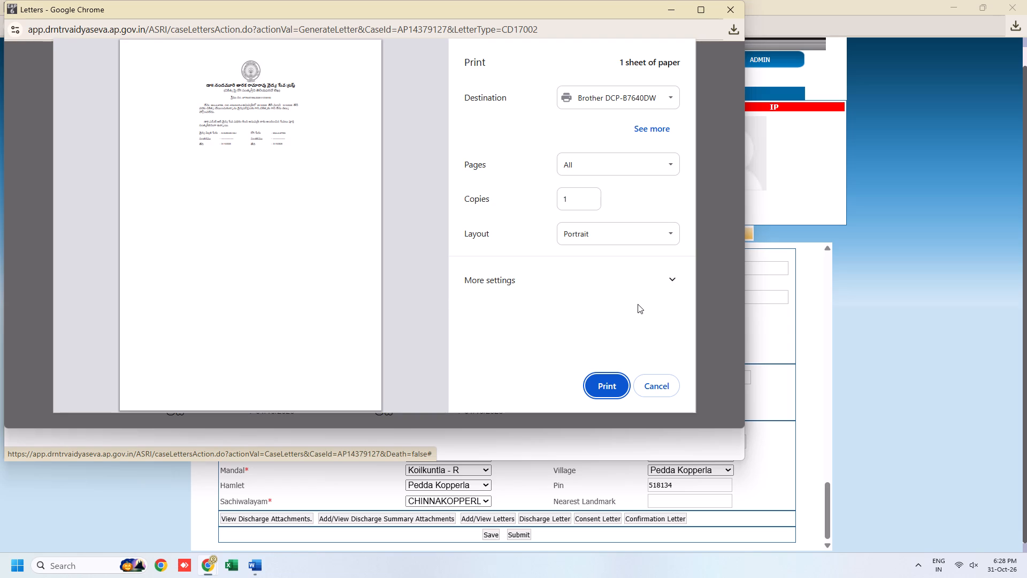
click(603, 387)
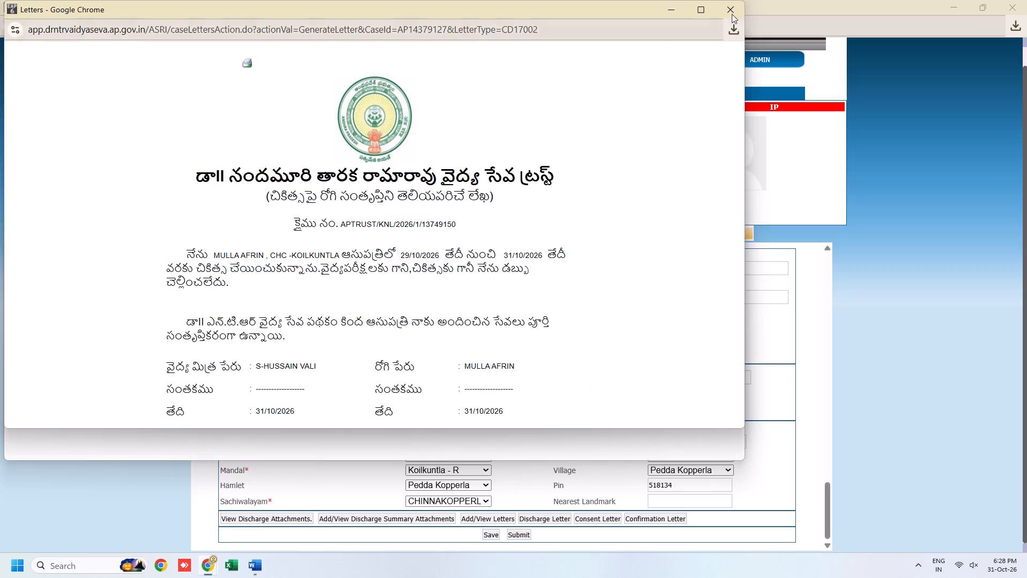
click(735, 10)
click(731, 40)
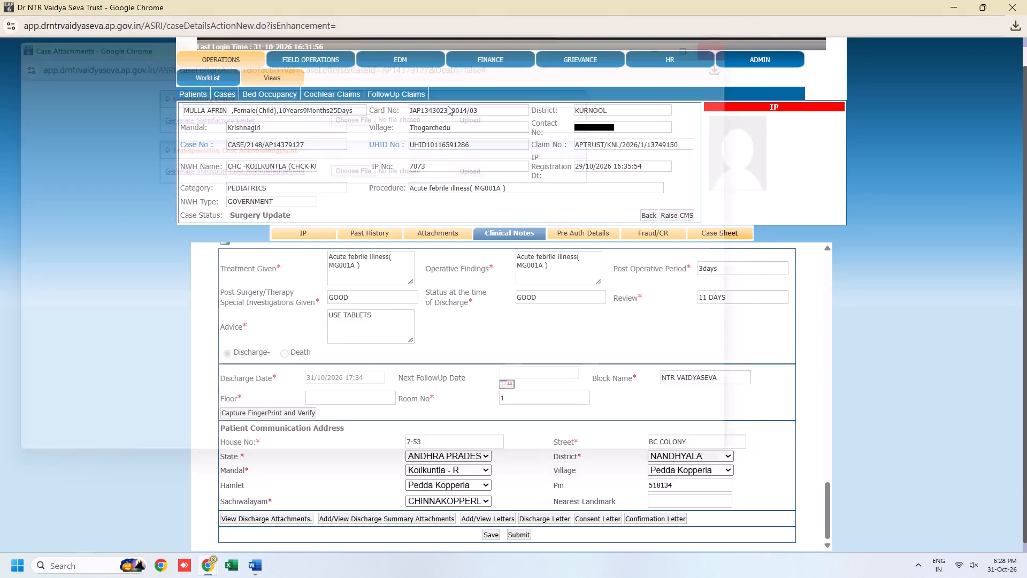
Examine the case's Attachments and its Clinical Notes down to the Discharge Summary section.
click(432, 237)
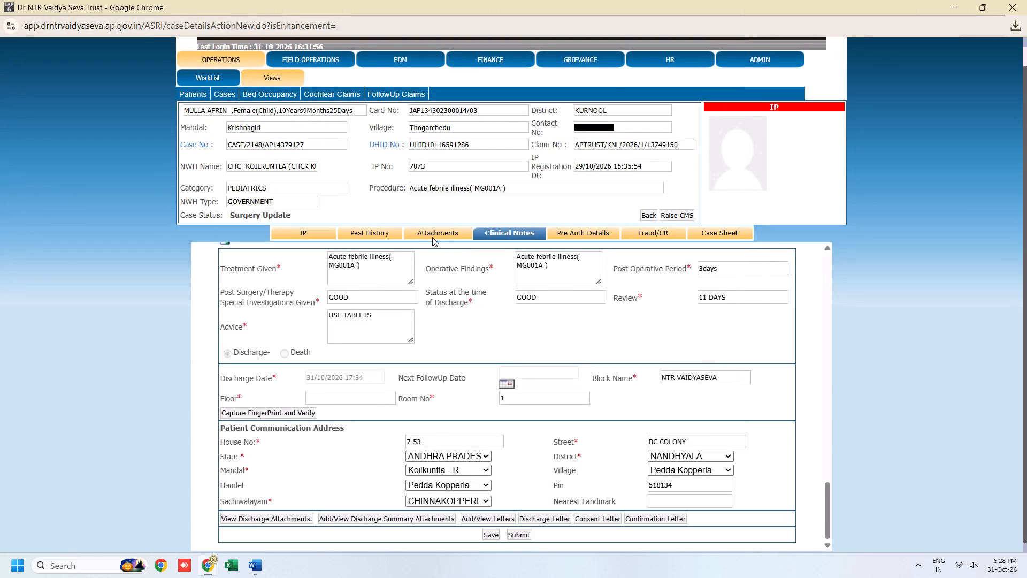
click(428, 230)
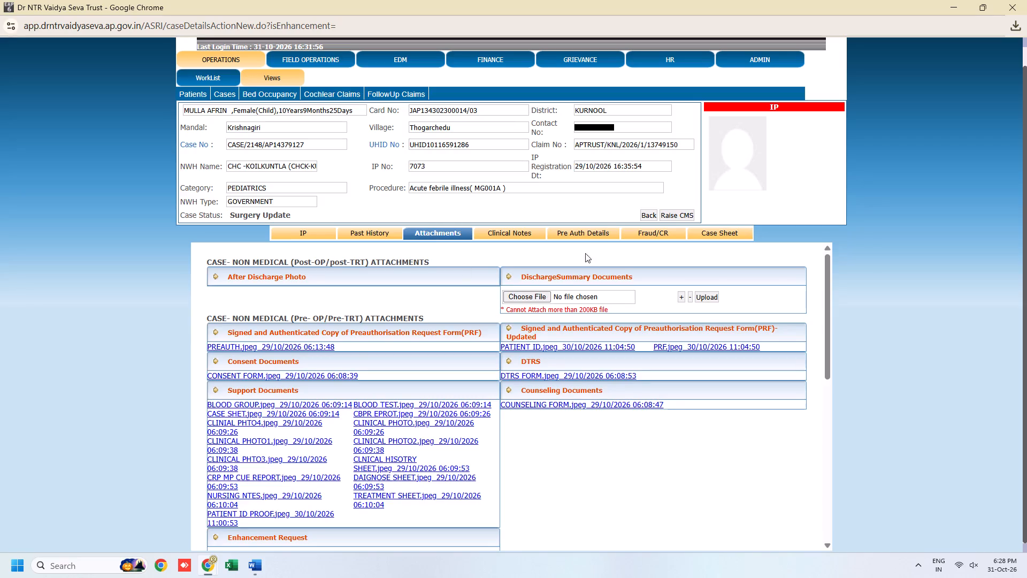
click(524, 232)
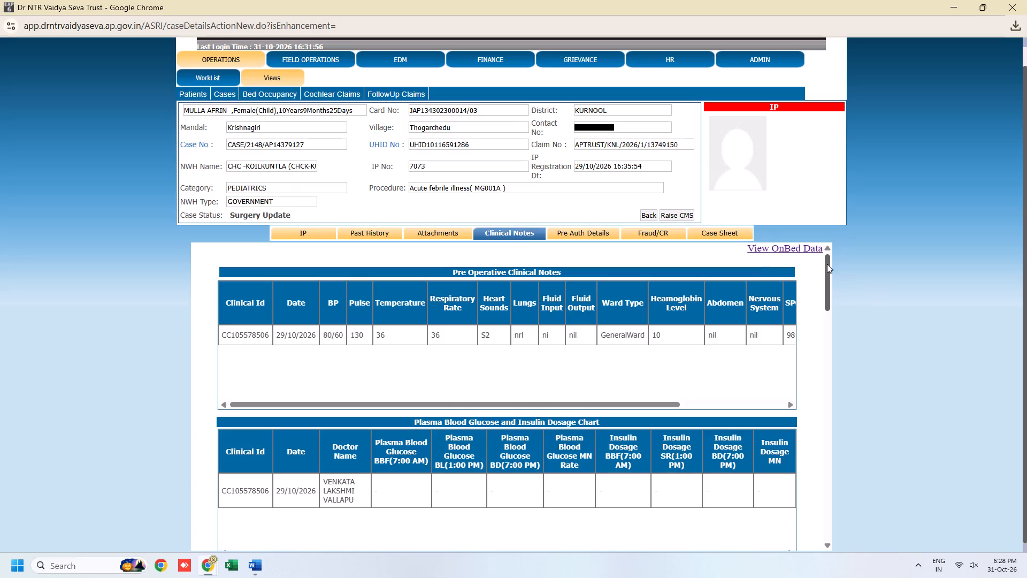
drag(827, 264, 834, 227)
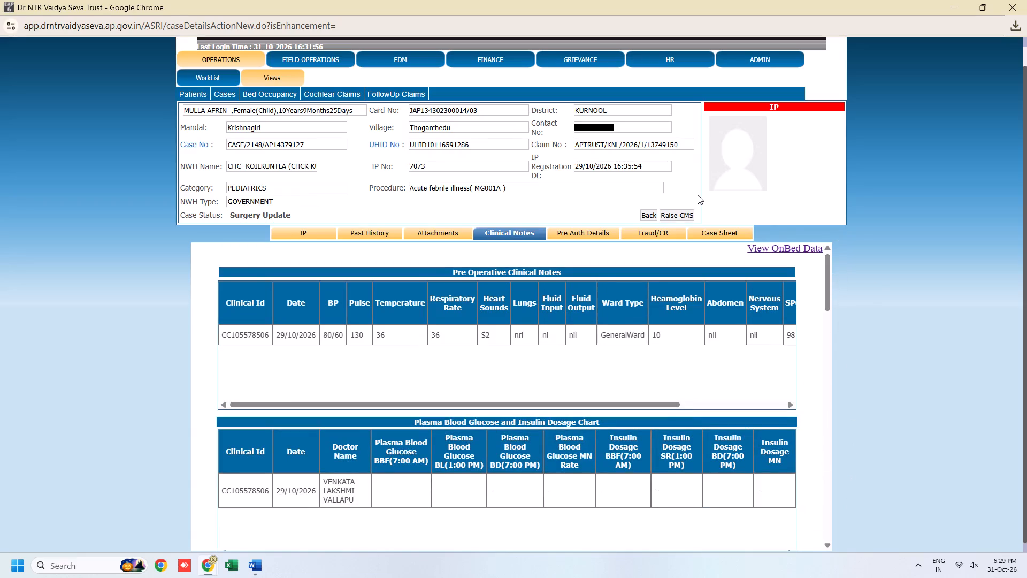
drag(830, 267, 860, 517)
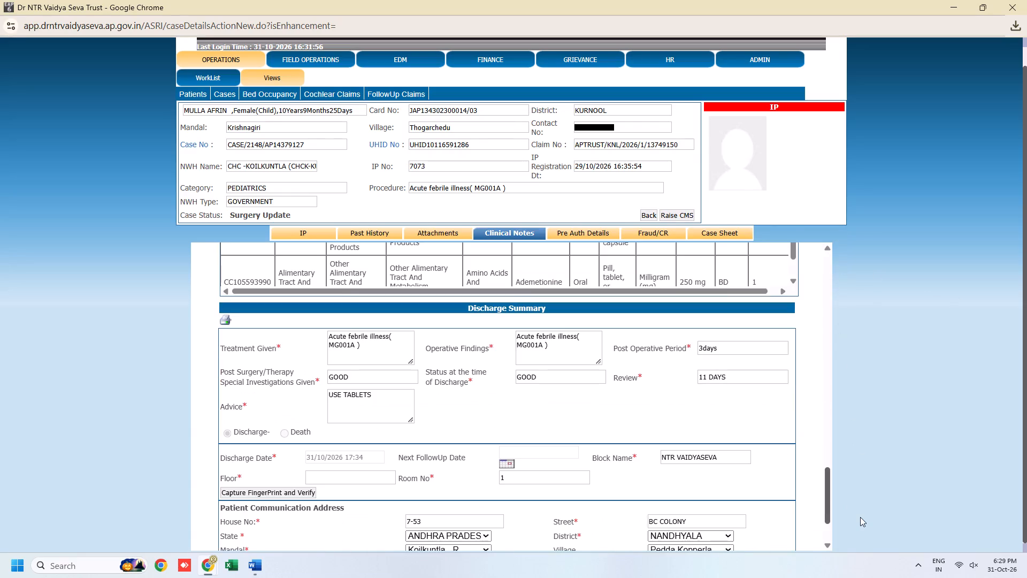
drag(860, 517, 841, 178)
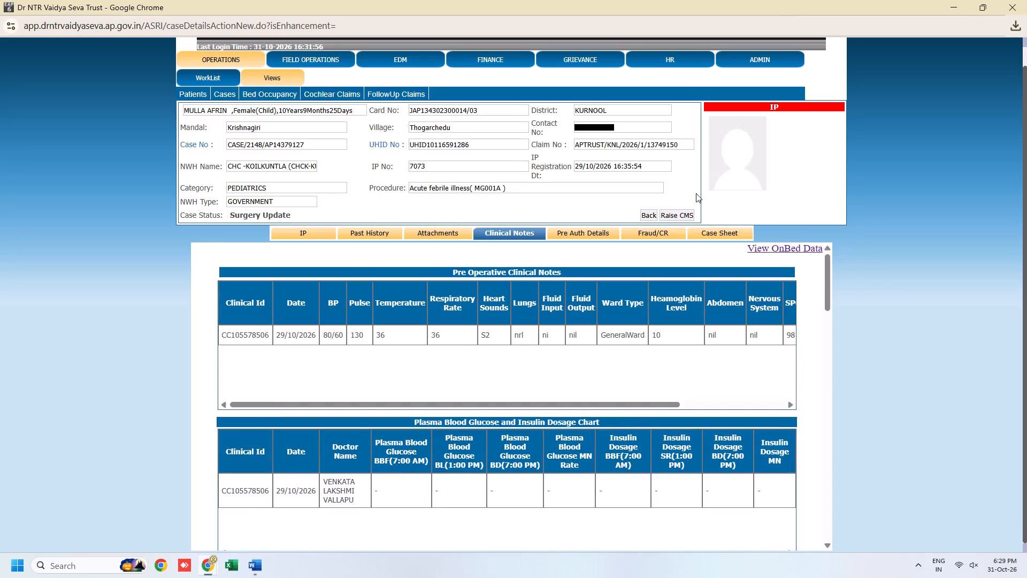
Leave the case and return to the Cases Search page, reloading it.
click(650, 214)
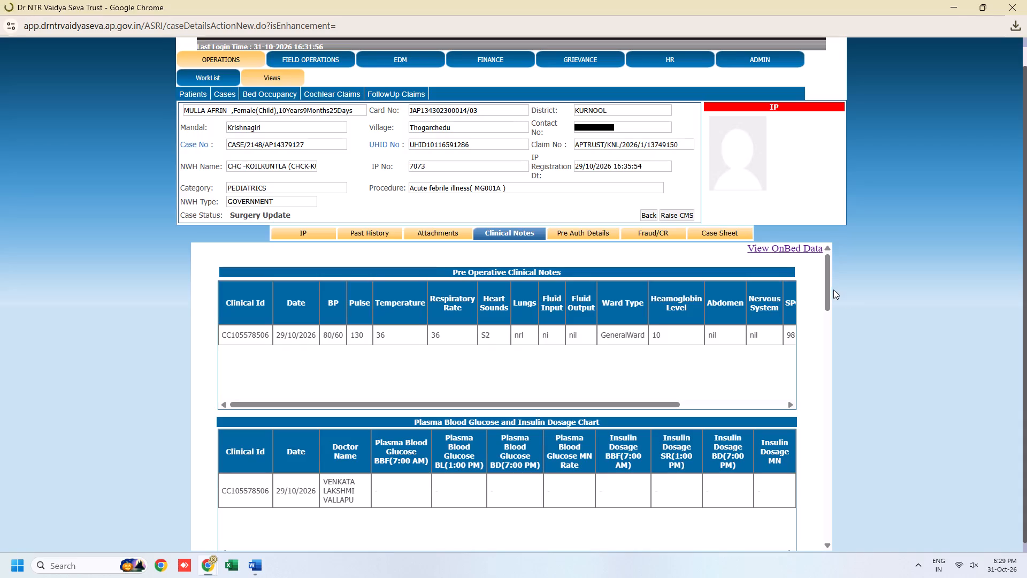
drag(828, 290, 838, 536)
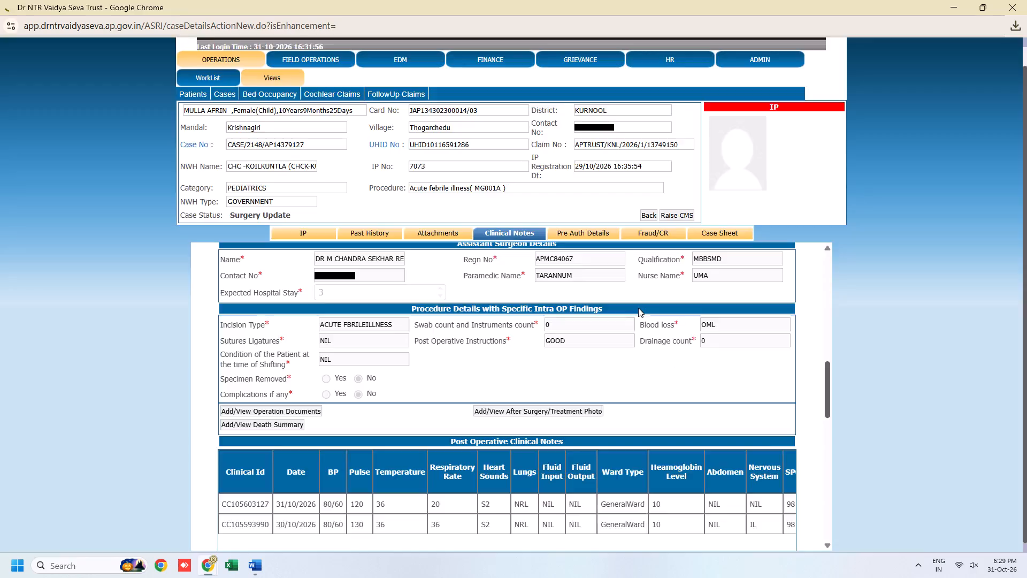
key(F5)
click(530, 124)
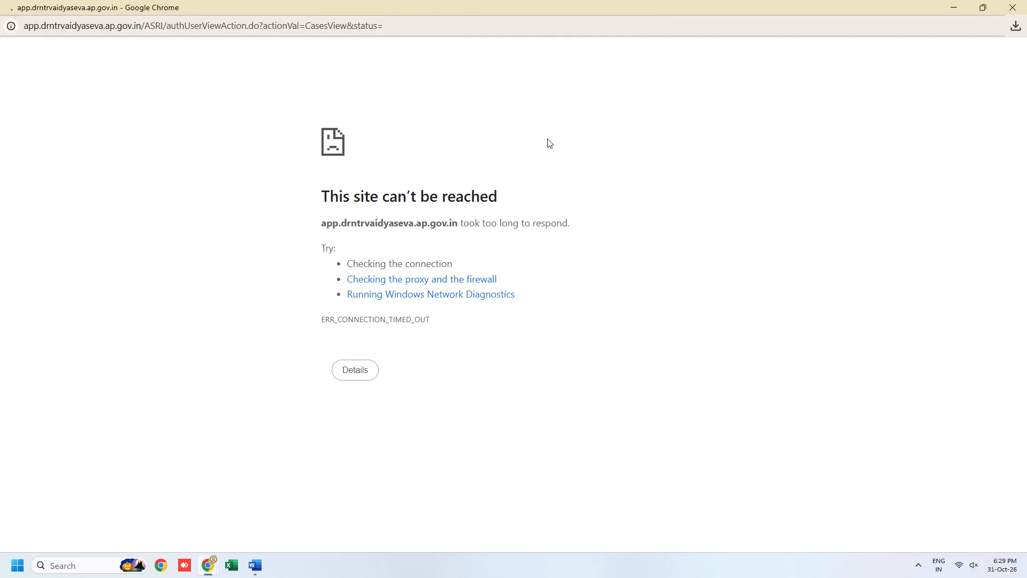
drag(831, 389, 842, 577)
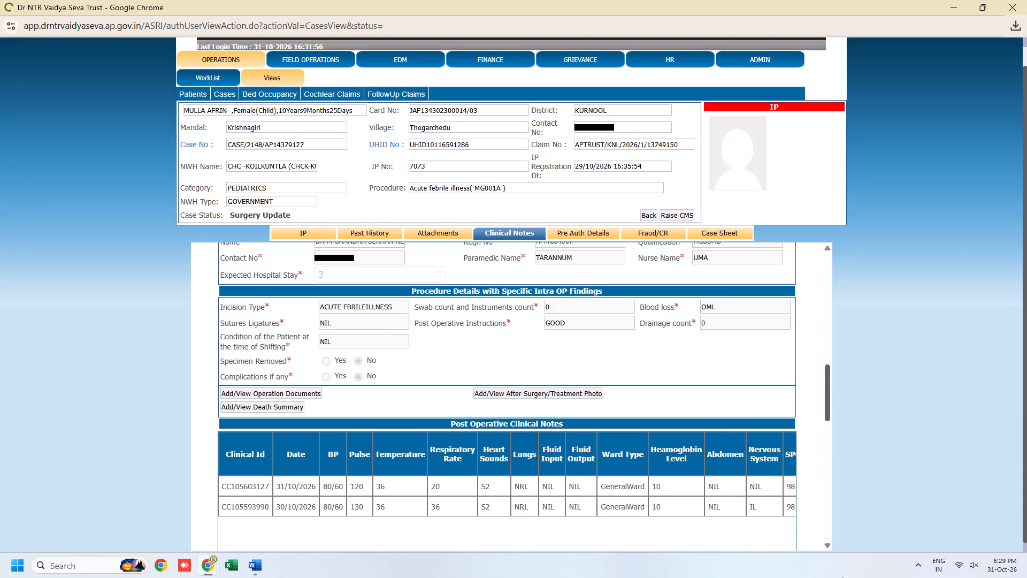
drag(842, 577, 842, 567)
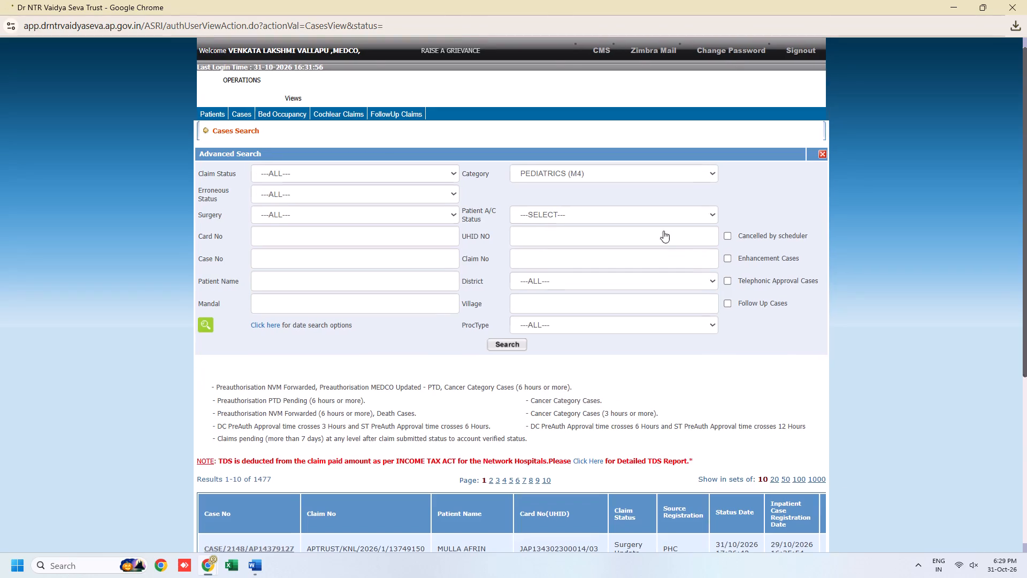
In the date search options, set the PreAuth Apprv Date range from 01/10/2026 00:00 to 31/10/2026 18:30.
drag(1026, 257, 1023, 501)
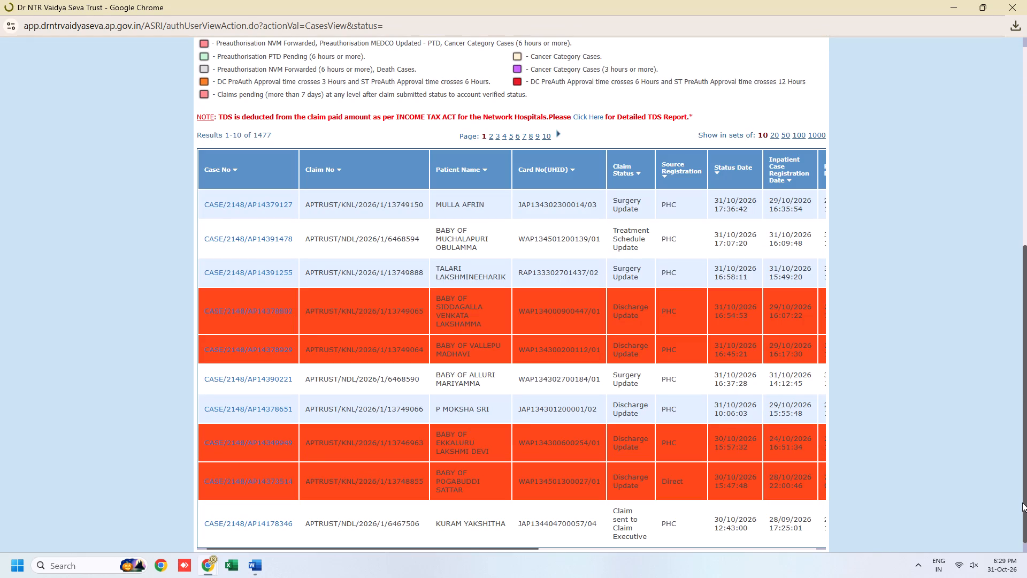
drag(1025, 402, 1026, 399)
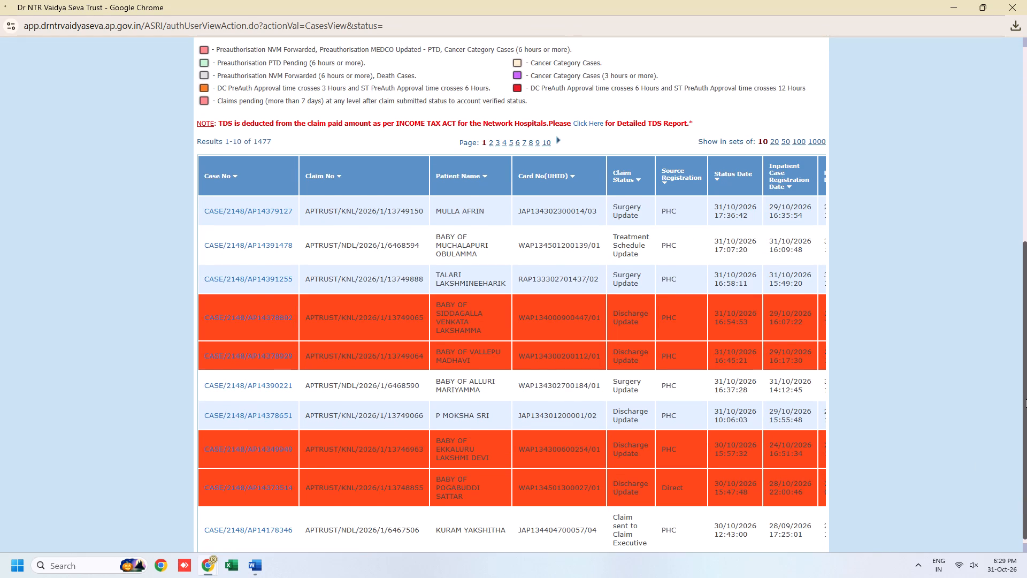
drag(1026, 399, 1020, 285)
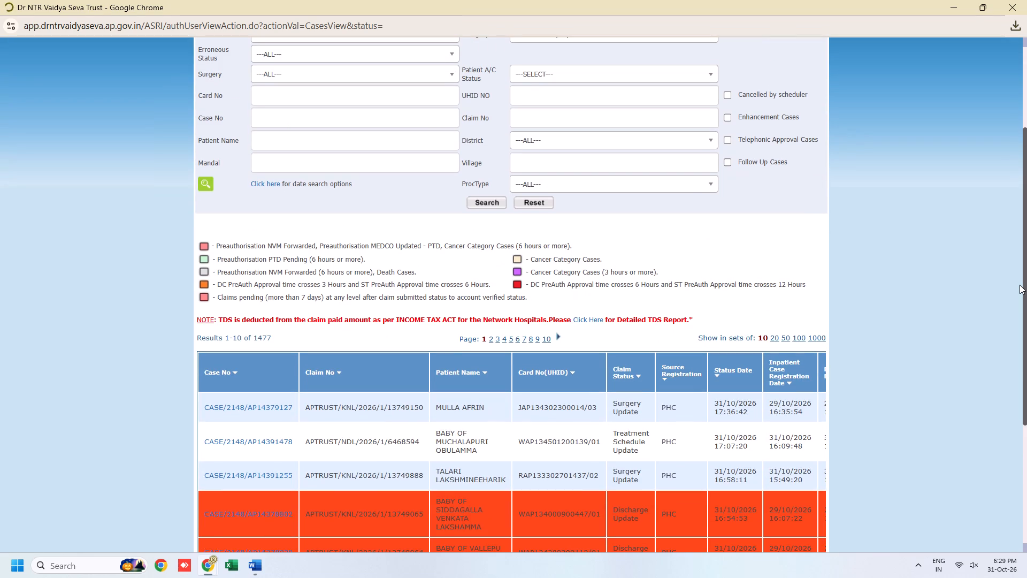
drag(1020, 285, 1007, 148)
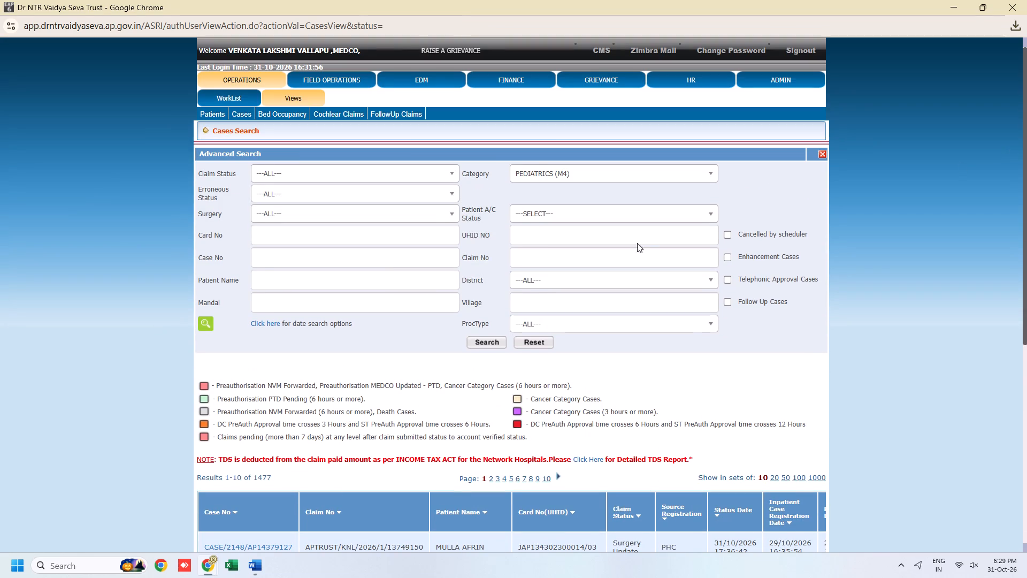
click(264, 323)
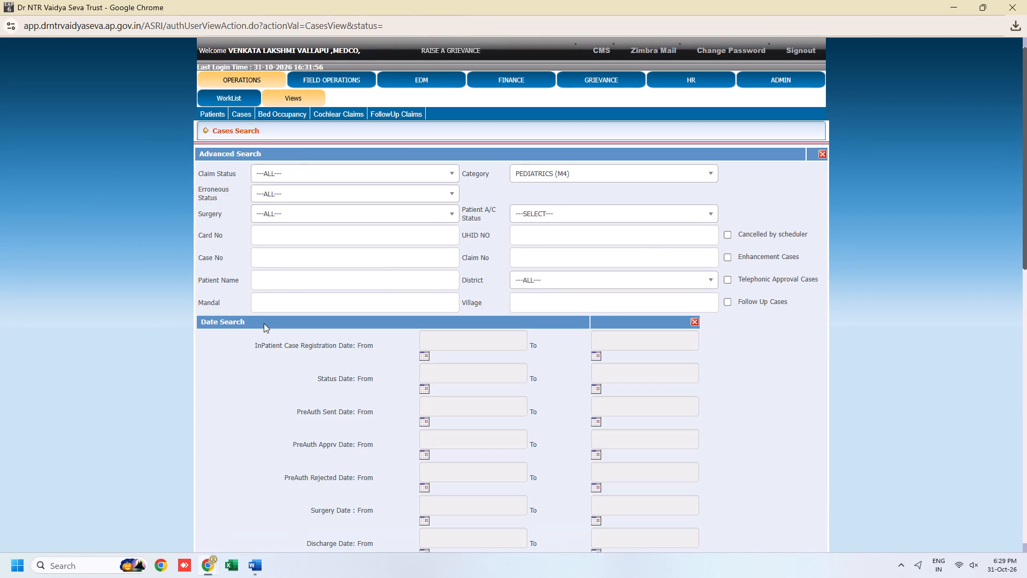
click(422, 456)
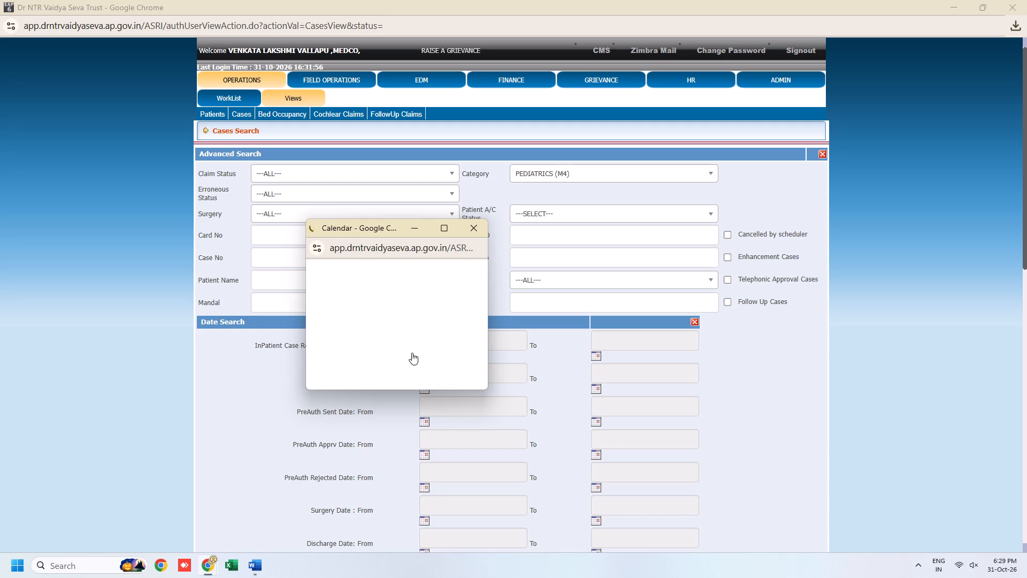
click(413, 300)
click(593, 452)
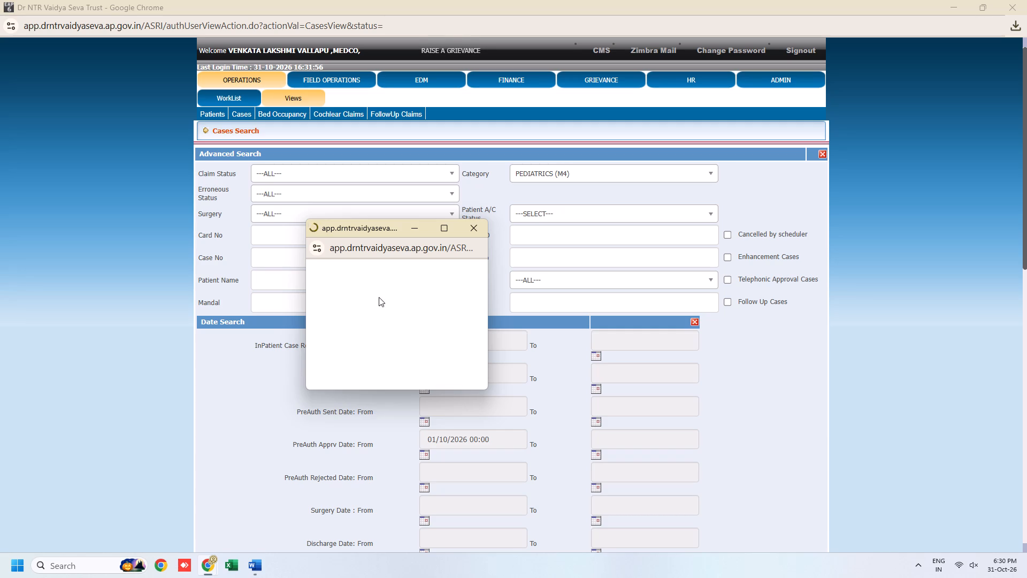
click(476, 231)
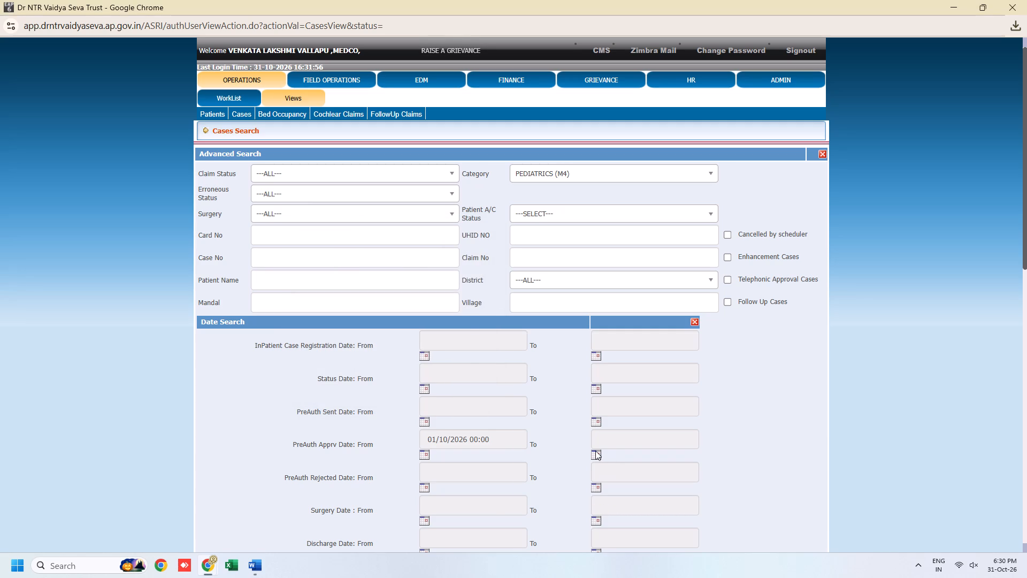
click(597, 451)
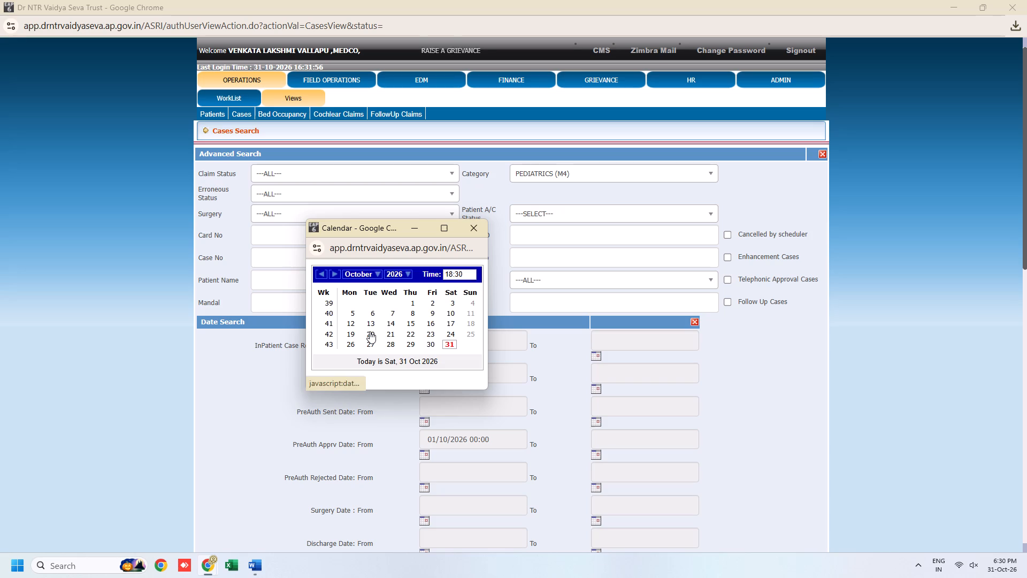
click(446, 346)
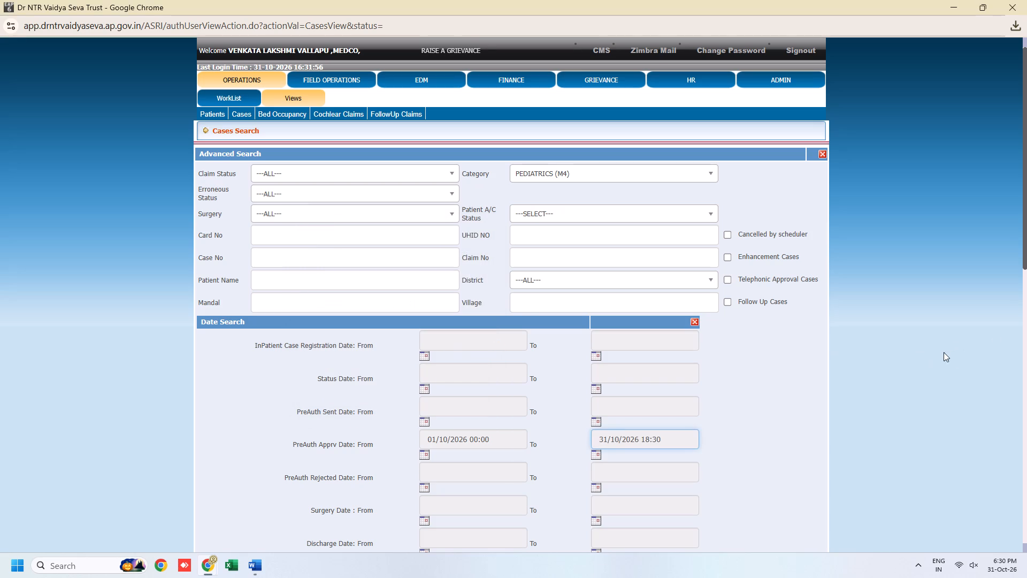
Run the case search for the PEDIATRICS (M4) category with the preauthorisation approval date range, and reload the results page.
drag(1026, 257, 1026, 382)
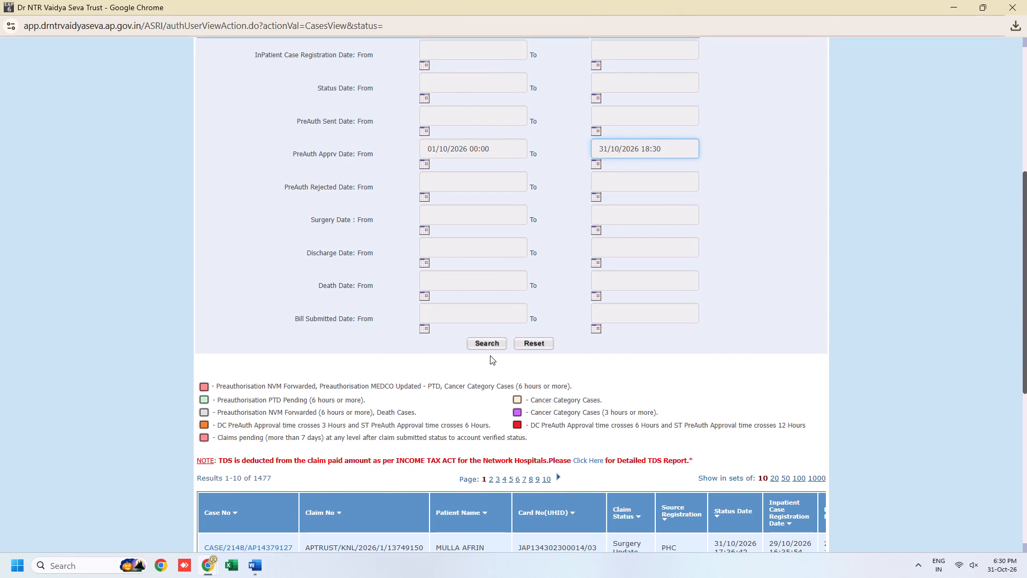
click(485, 343)
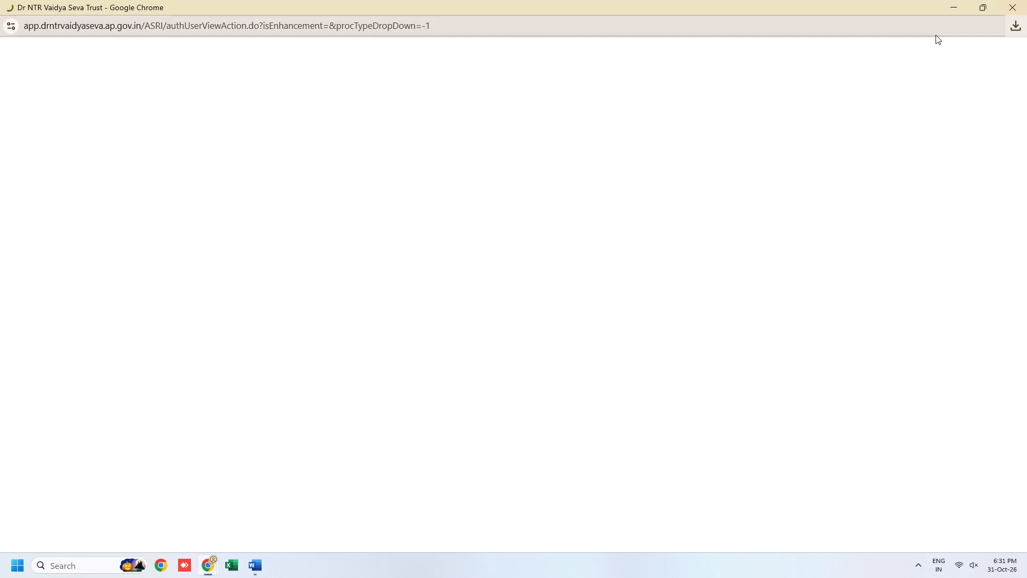
key(F5)
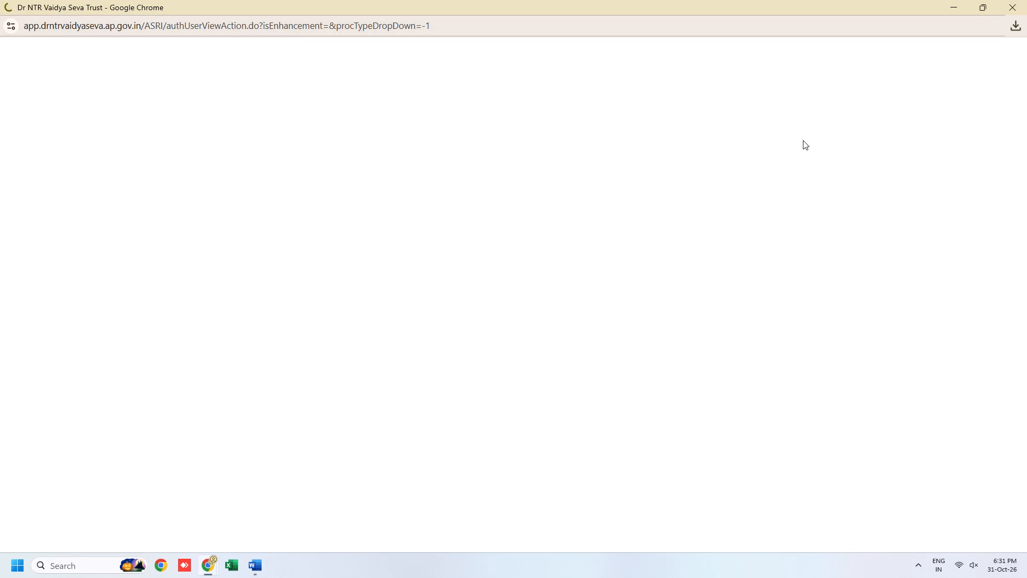
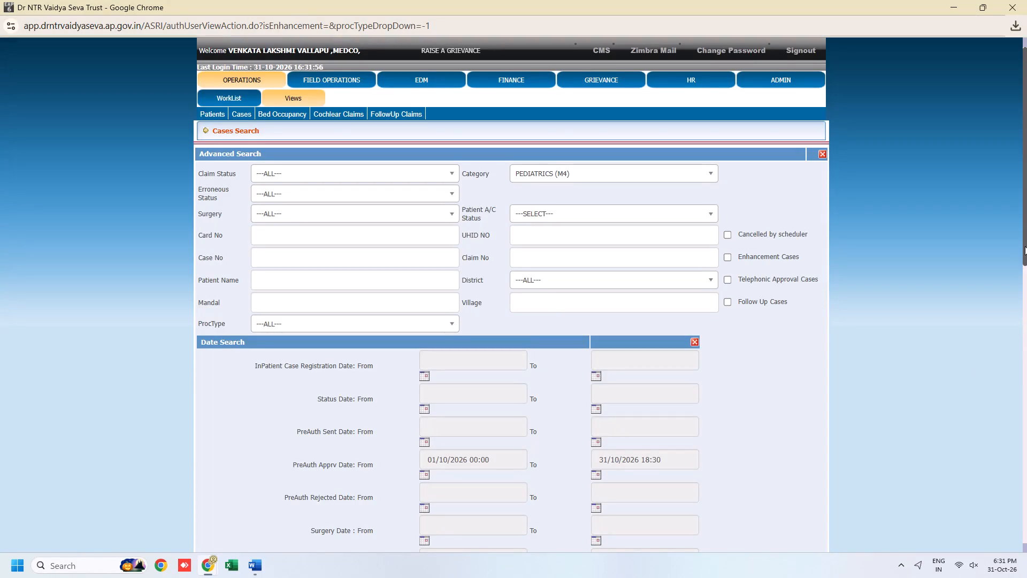
Change the start of the PreAuth Apprv Date range to 26/09/2026 00:00.
drag(1025, 246, 1026, 475)
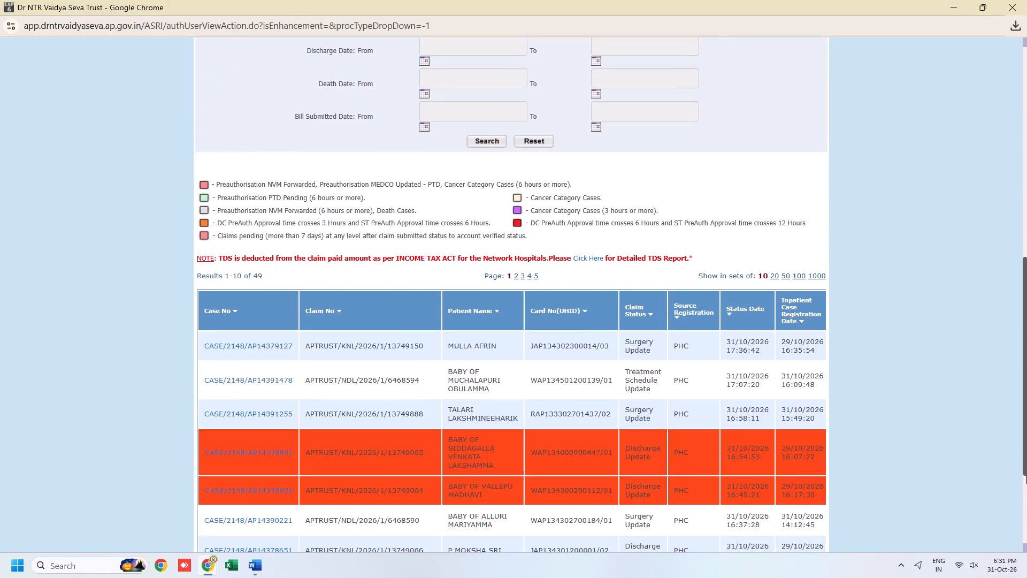
drag(1026, 475, 1026, 413)
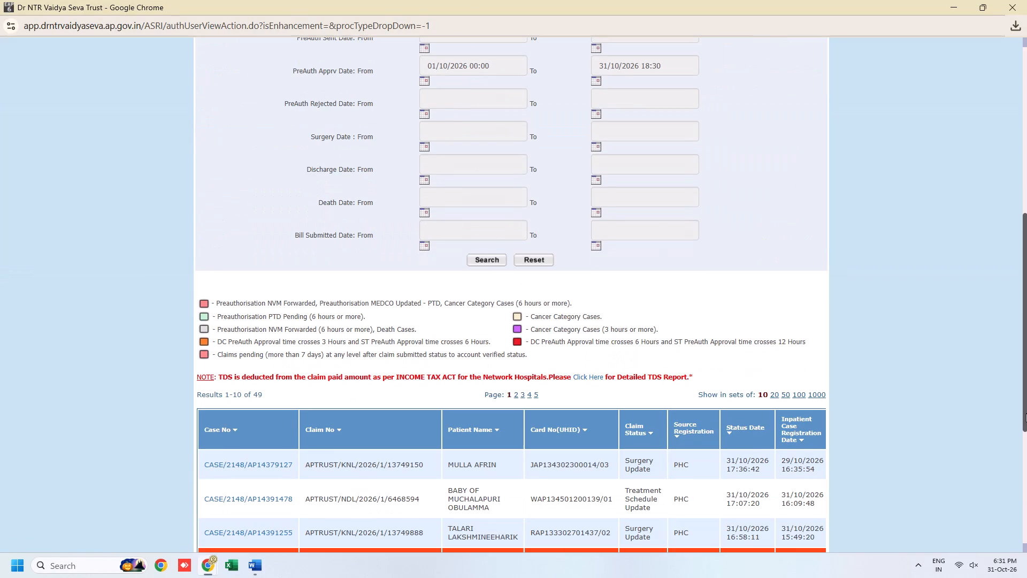
drag(1026, 413, 1024, 506)
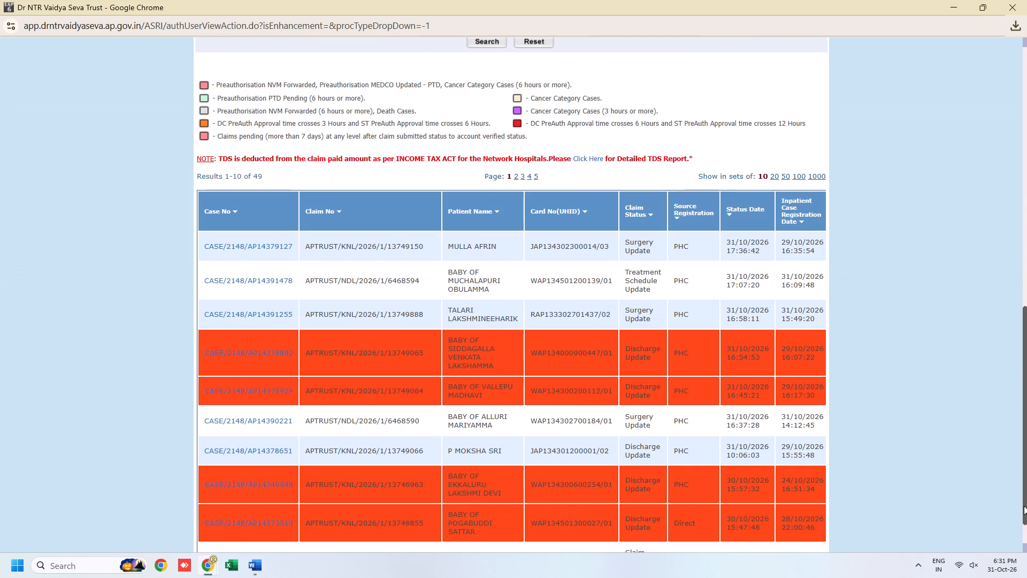
drag(1024, 506, 1026, 420)
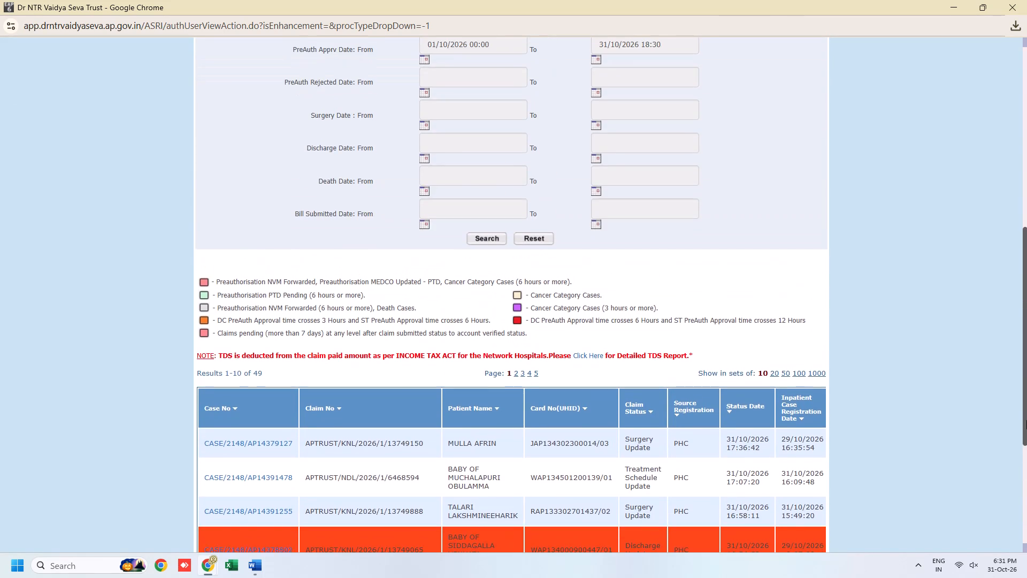
drag(1026, 420, 1022, 351)
click(424, 225)
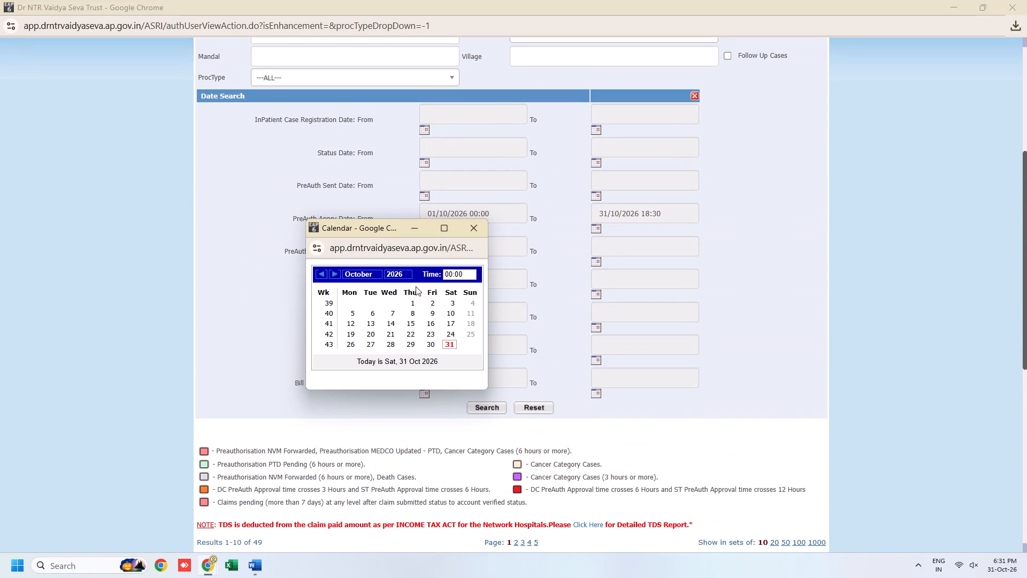
click(379, 271)
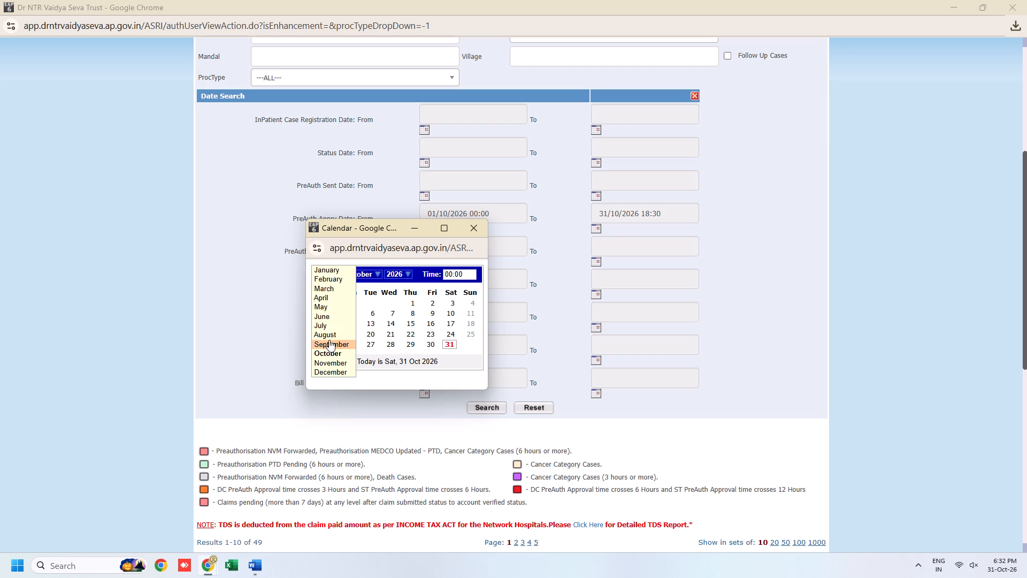
click(325, 342)
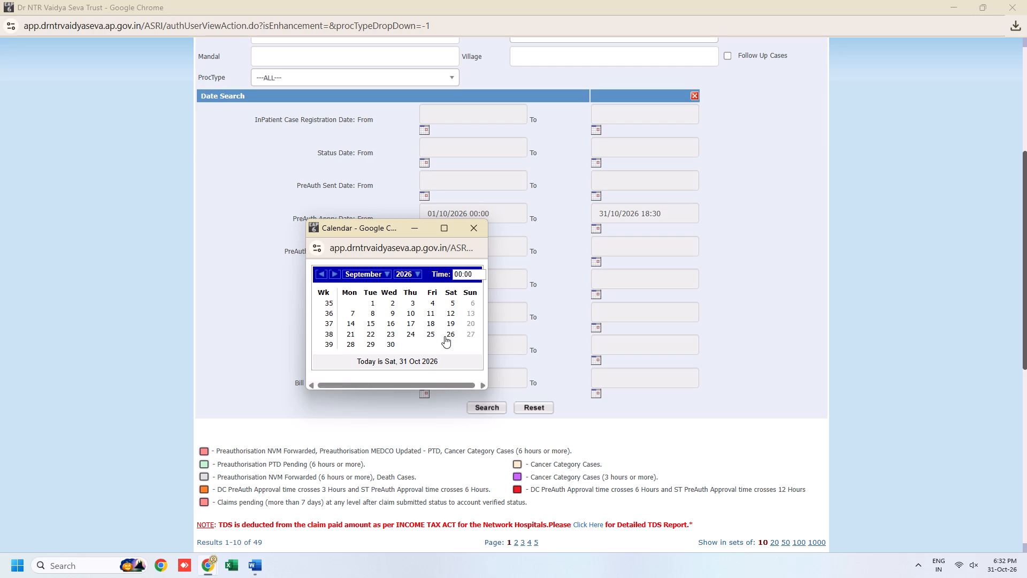
click(447, 334)
Run the PEDIATRICS (M4) case search with the changed approval date range, and reload the results page with the form resubmitted.
click(485, 402)
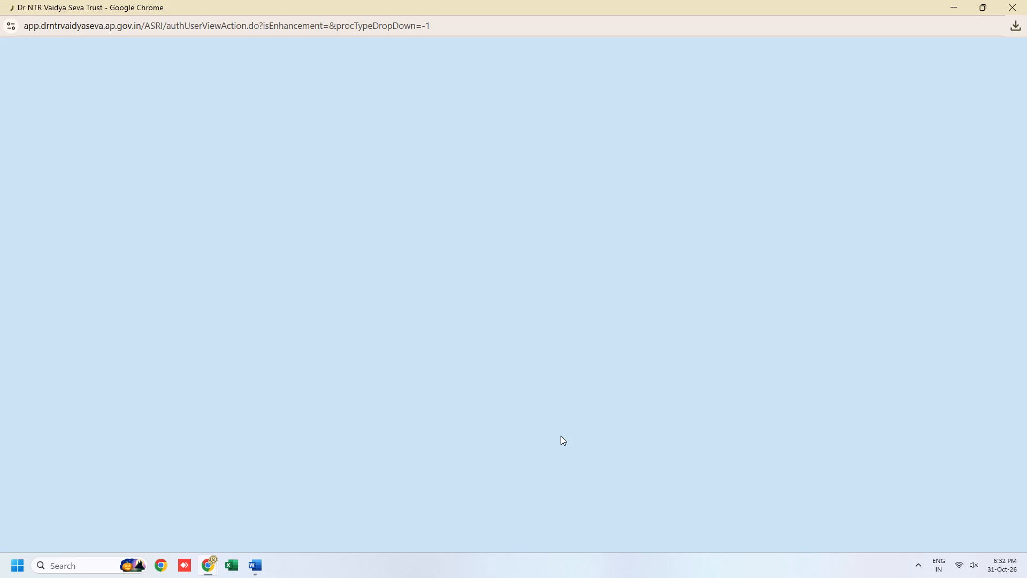
key(F5)
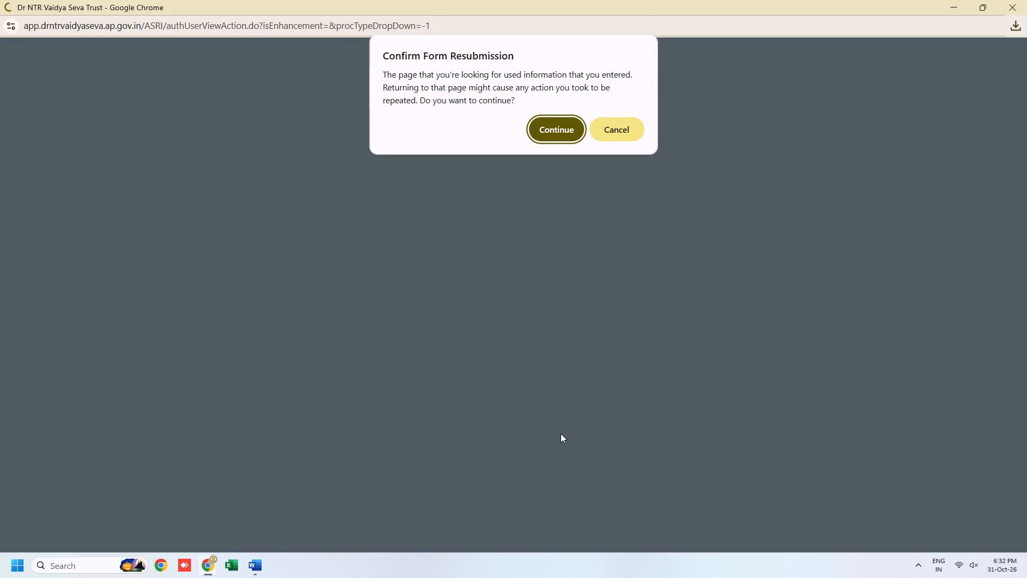
click(552, 134)
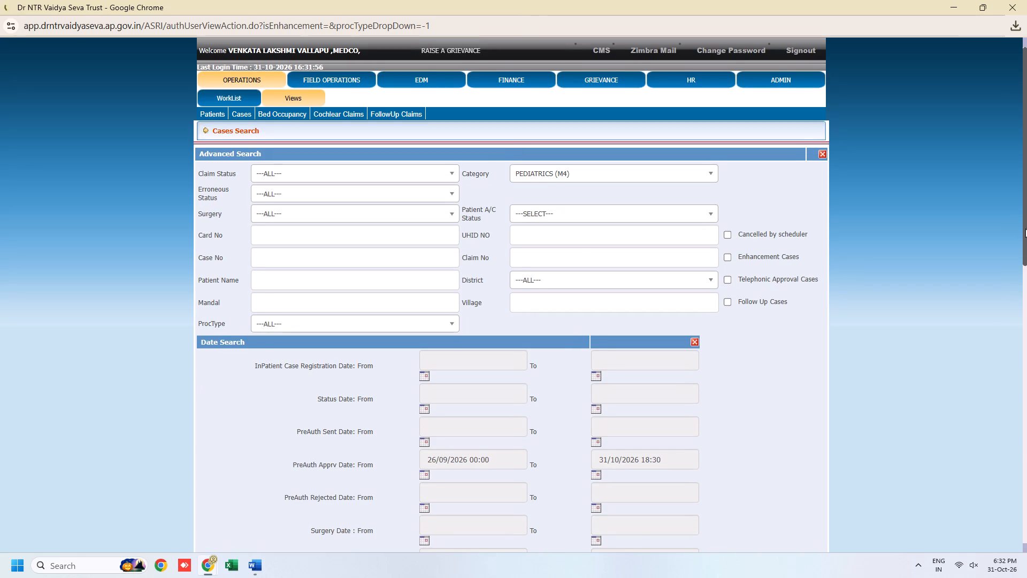
Examine the first page of the case search results, checking the case list against the PreAuth Apprv Date range.
drag(1025, 229, 1026, 404)
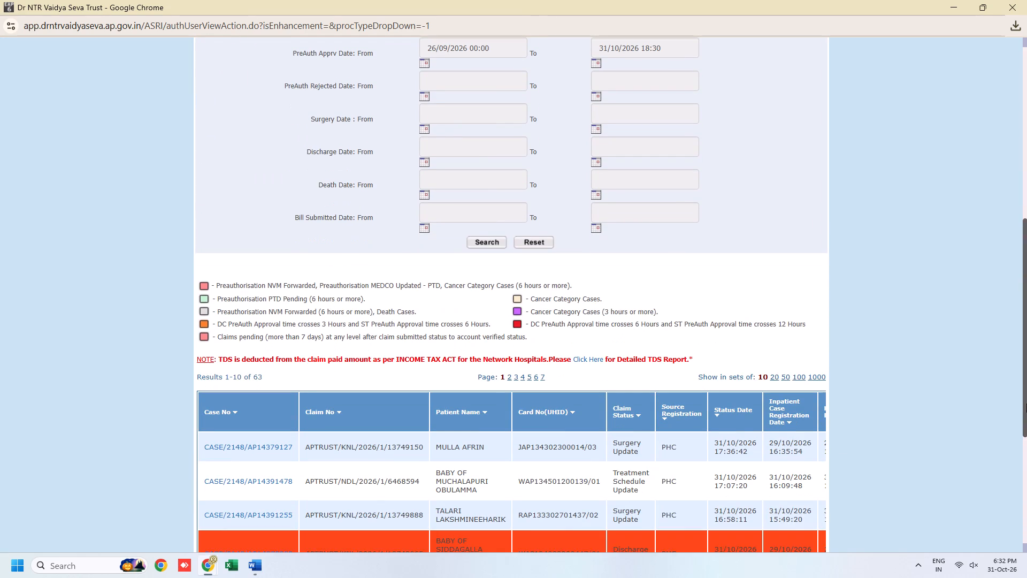
drag(1026, 404, 1026, 404)
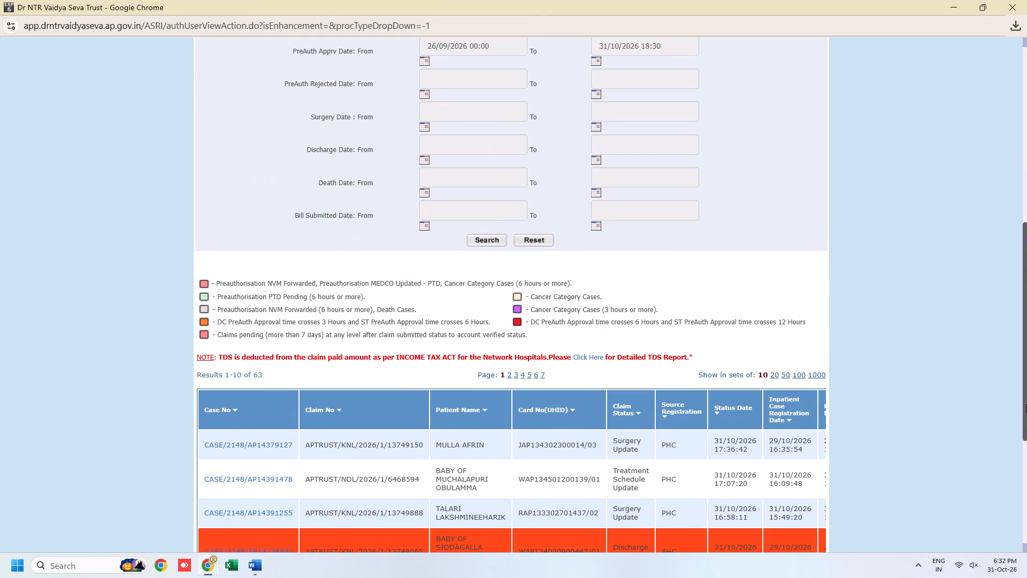
drag(1026, 404, 1026, 484)
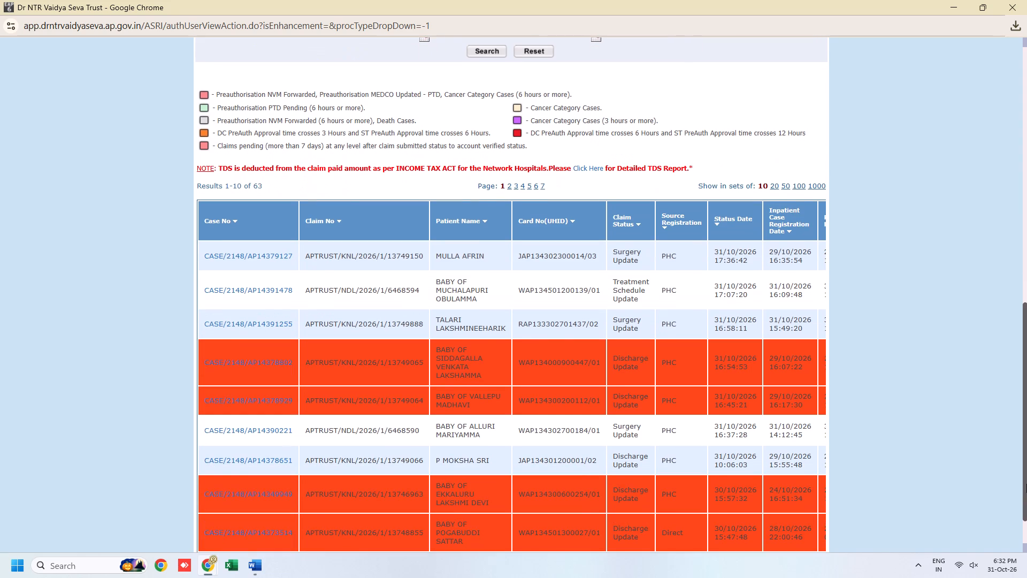
drag(1026, 484, 1026, 484)
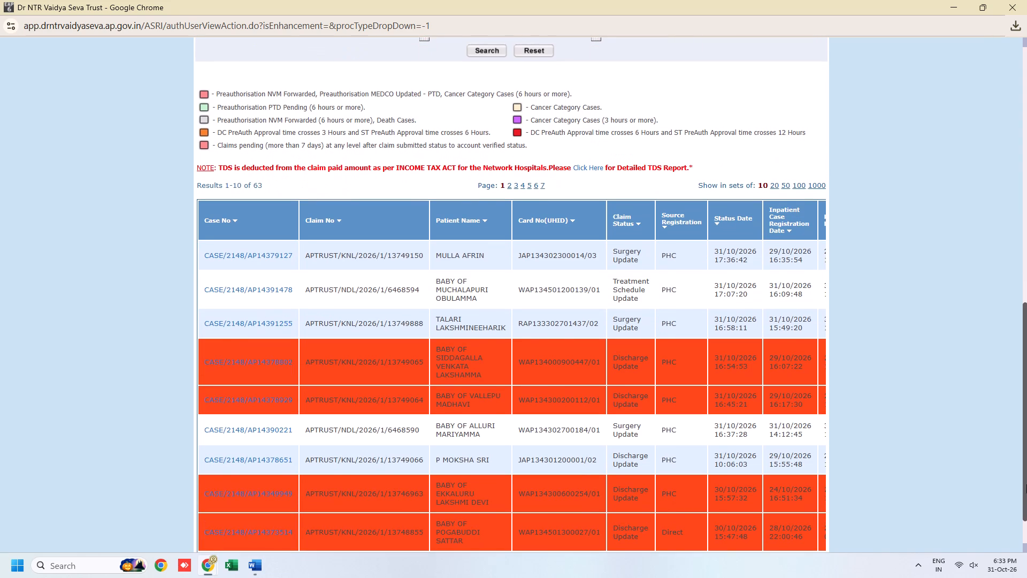
drag(1026, 484, 1026, 483)
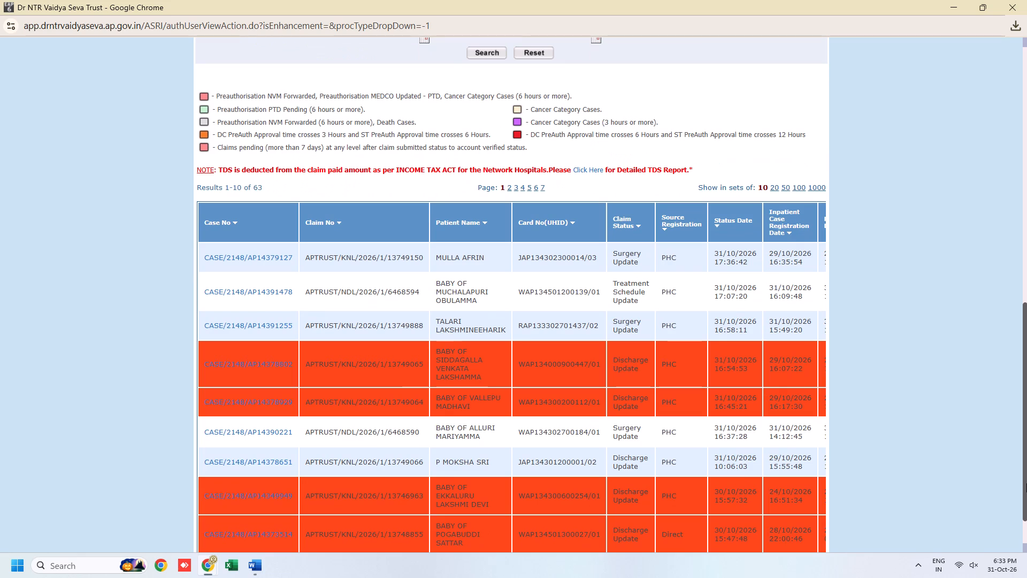
drag(1026, 483, 1026, 473)
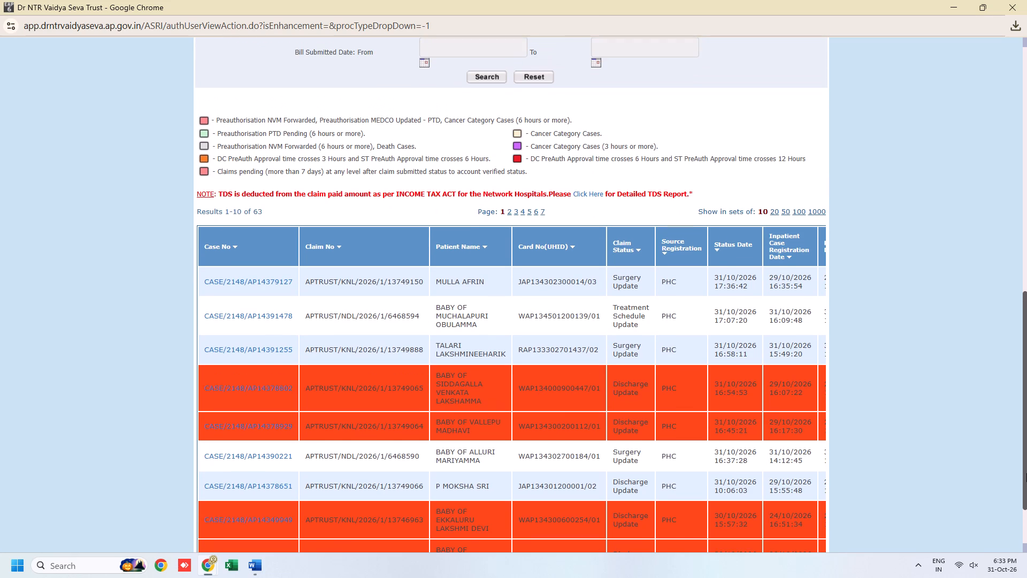
drag(1026, 473, 1023, 467)
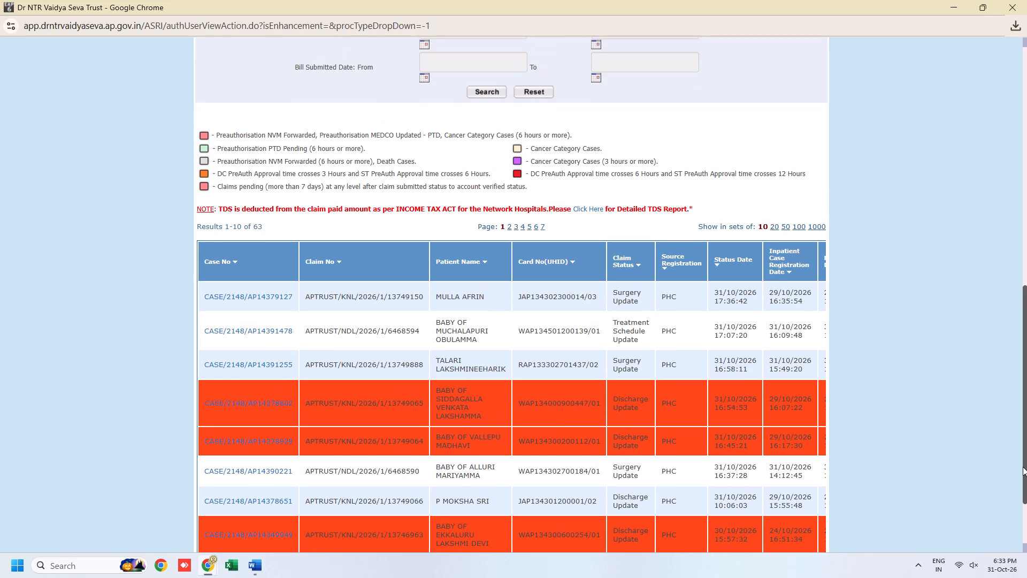
drag(1023, 467, 1024, 435)
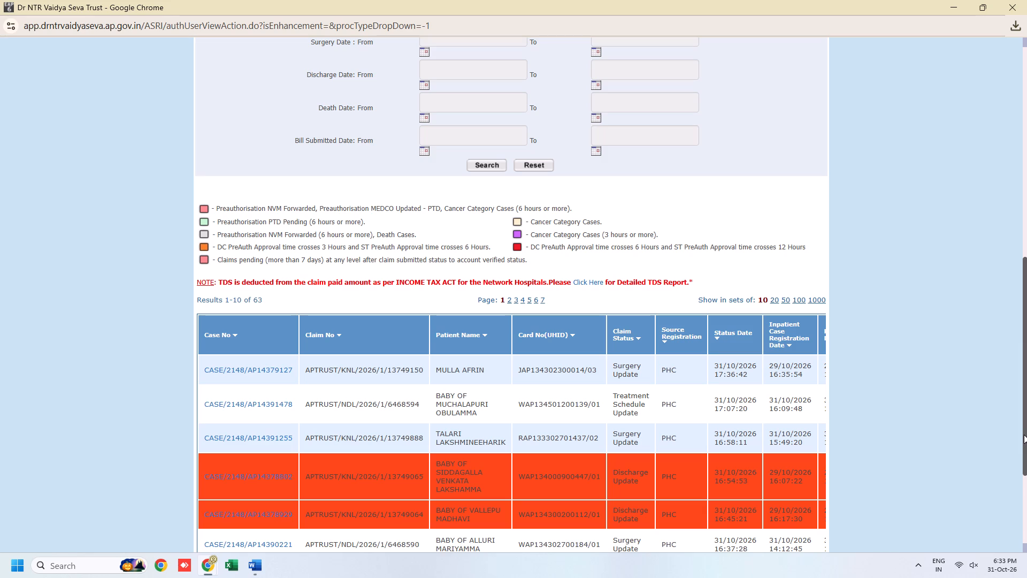
drag(1024, 435, 1024, 433)
drag(1023, 422, 1023, 379)
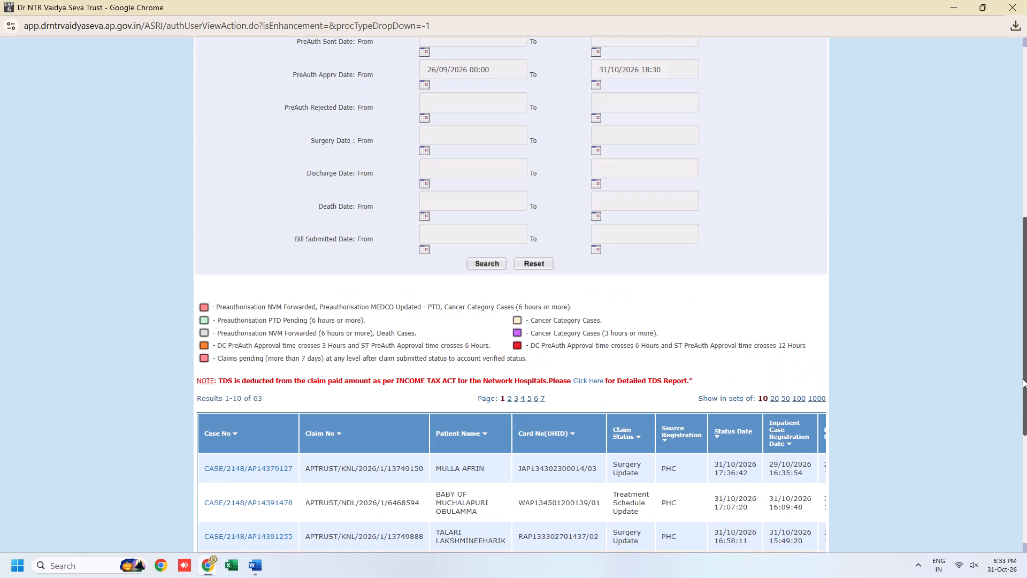
drag(1023, 379, 1026, 483)
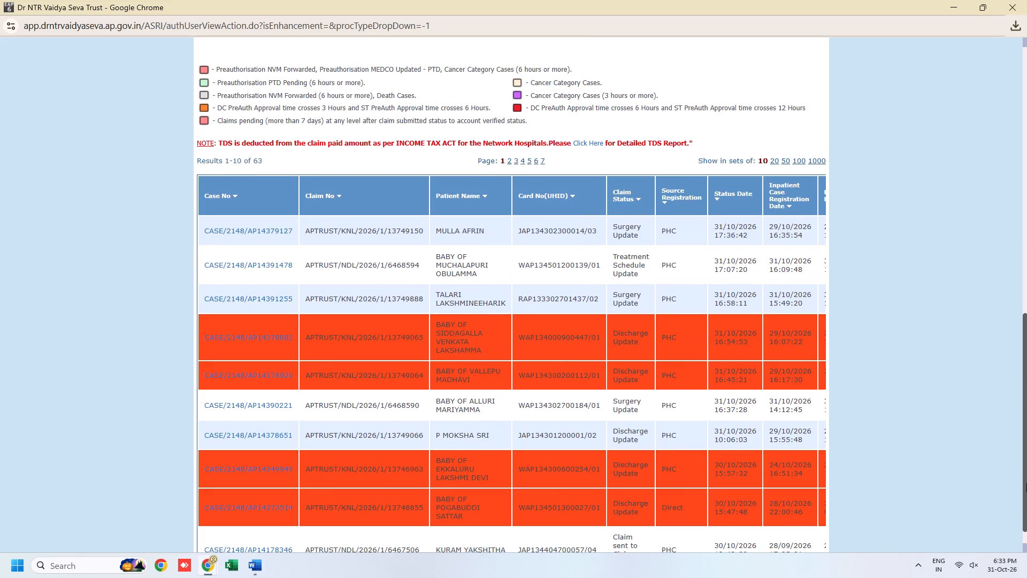
drag(1026, 483, 1026, 556)
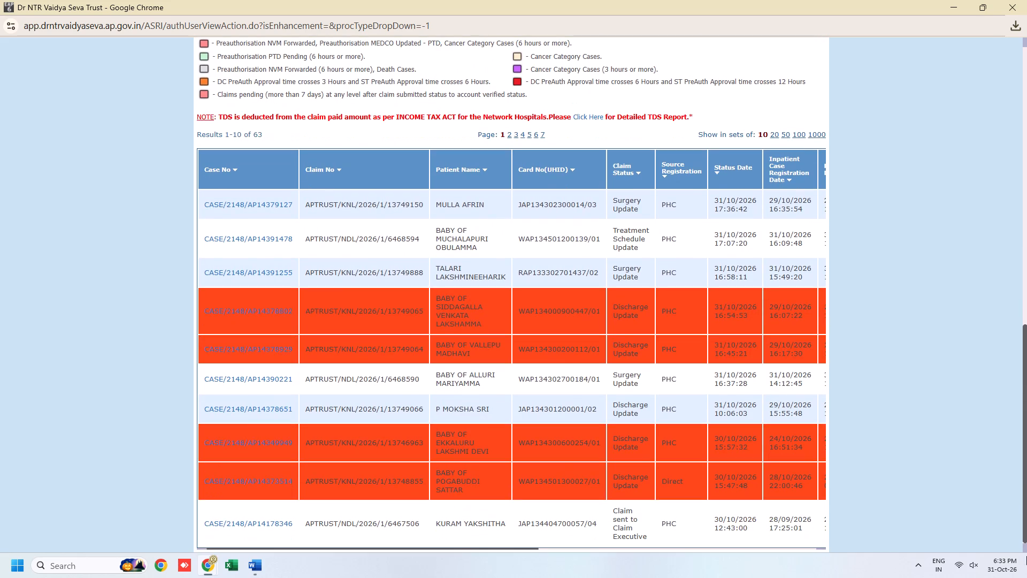
drag(1026, 556, 991, 242)
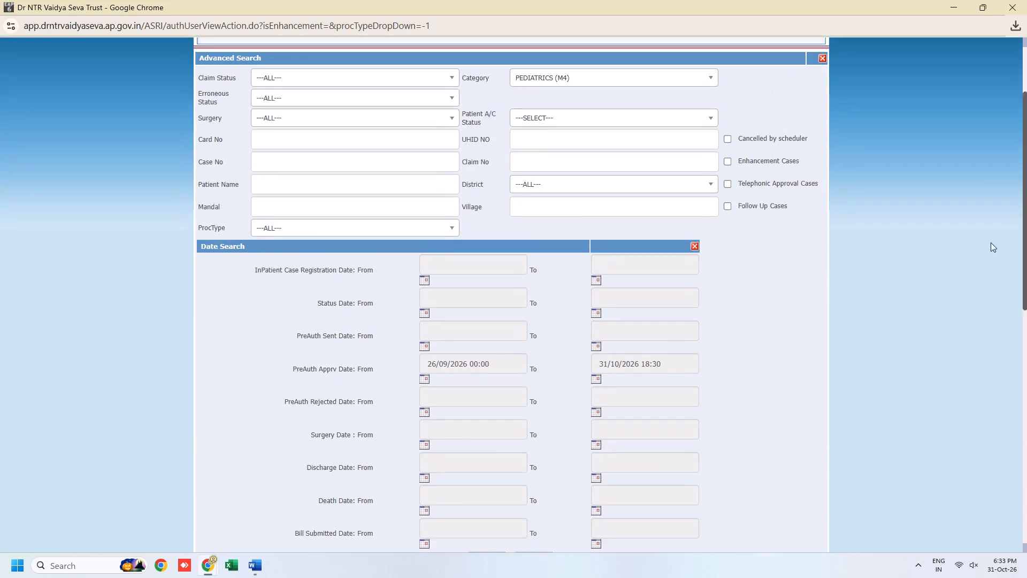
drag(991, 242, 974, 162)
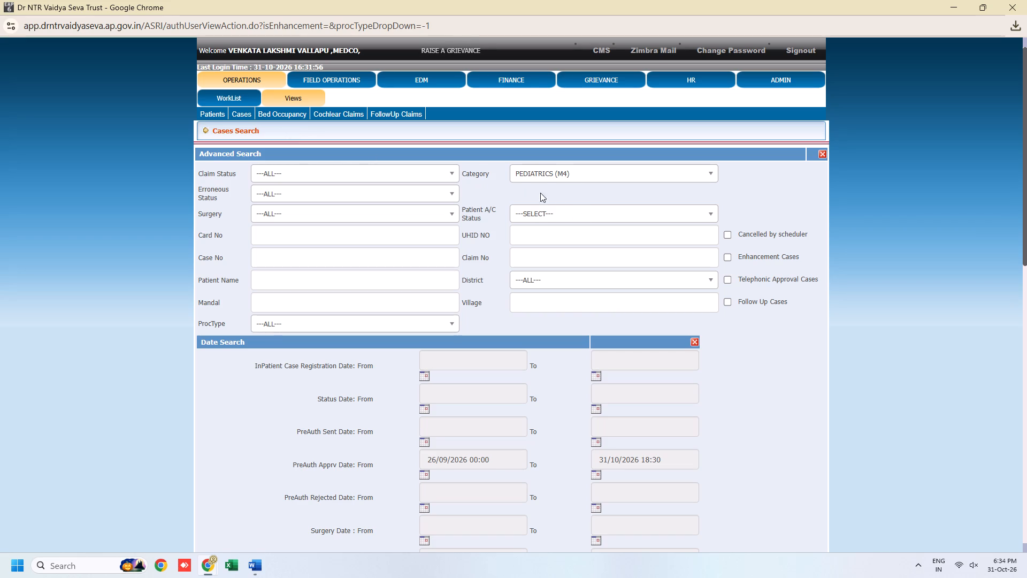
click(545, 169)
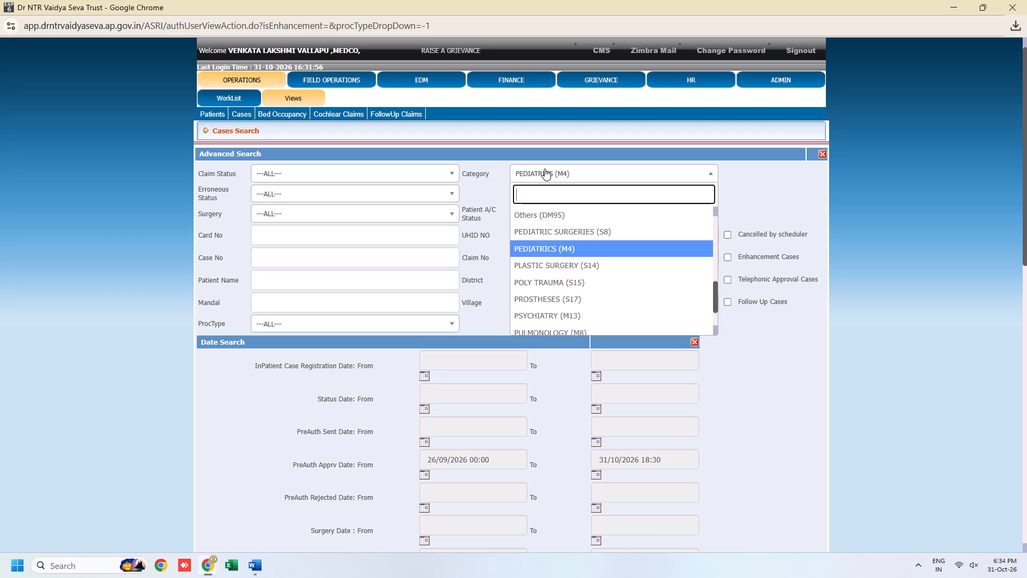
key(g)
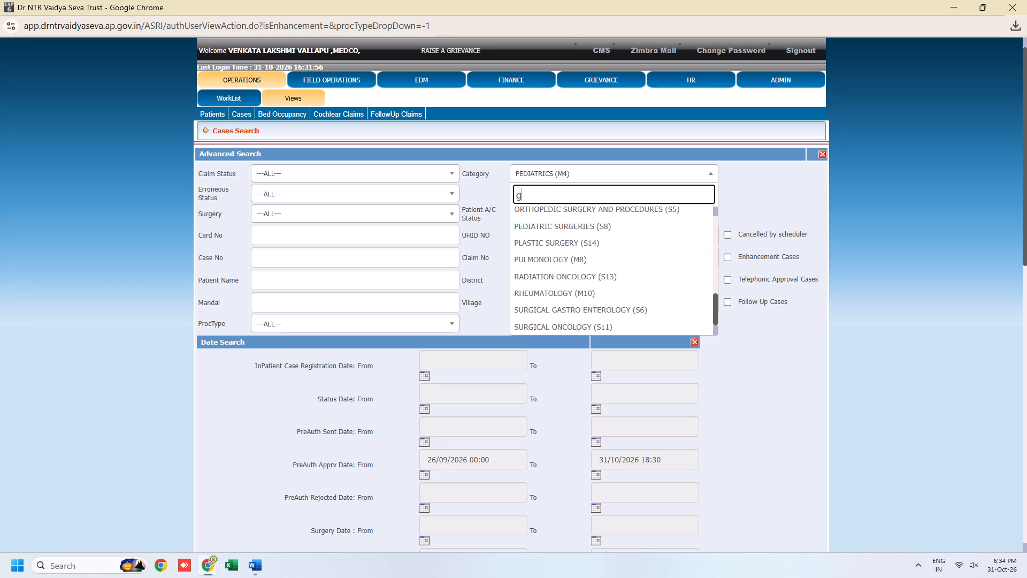
Sign out of the Dr NTR Vaidya Seva Trust account, agree to close the window, and close the remaining Sign-In window.
click(810, 55)
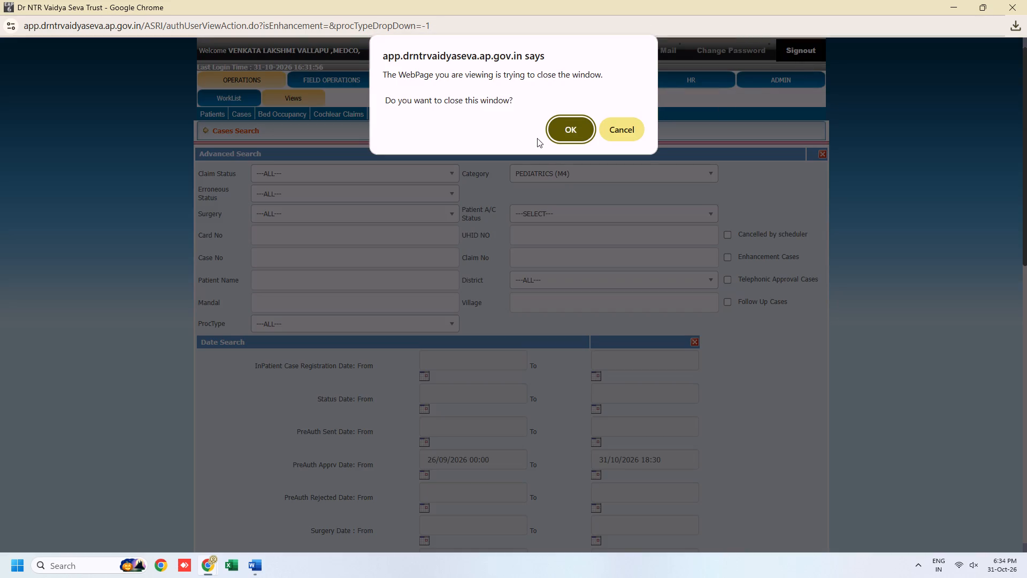
click(580, 123)
click(673, 8)
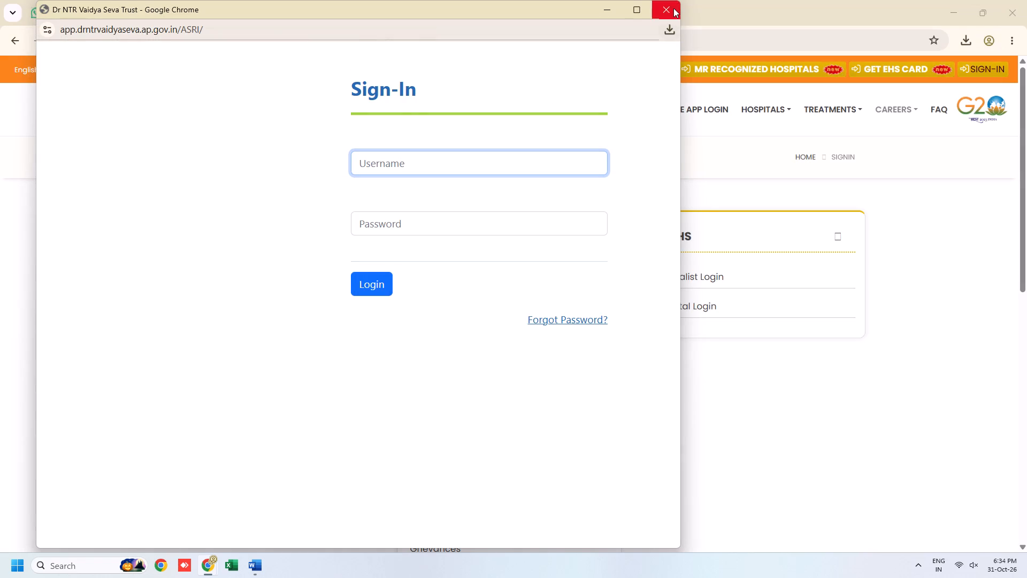